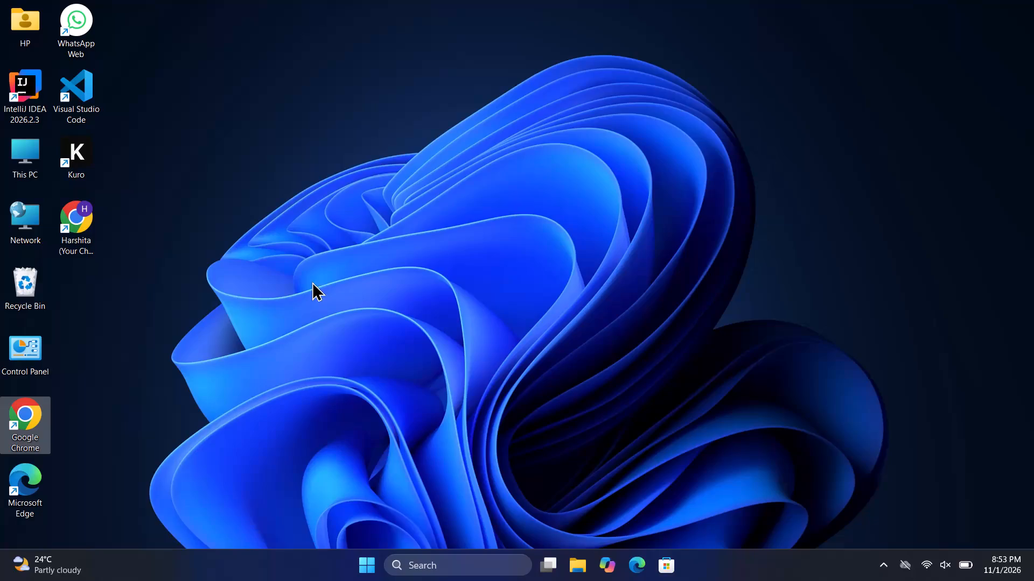
Open Chrome, search for adobe express, and go to the Adobe Express website from the results.
triple_click(24, 429)
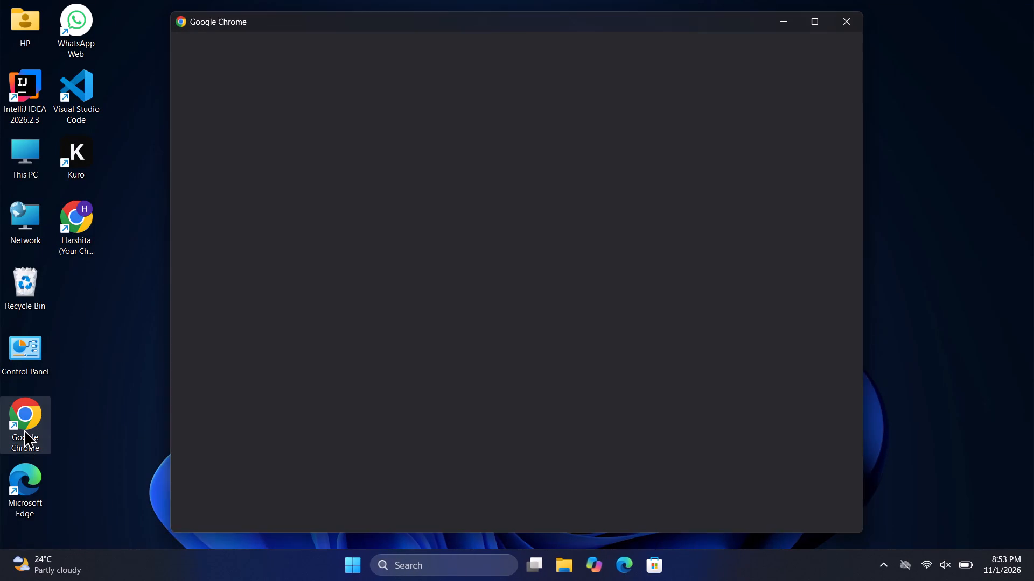
click(526, 323)
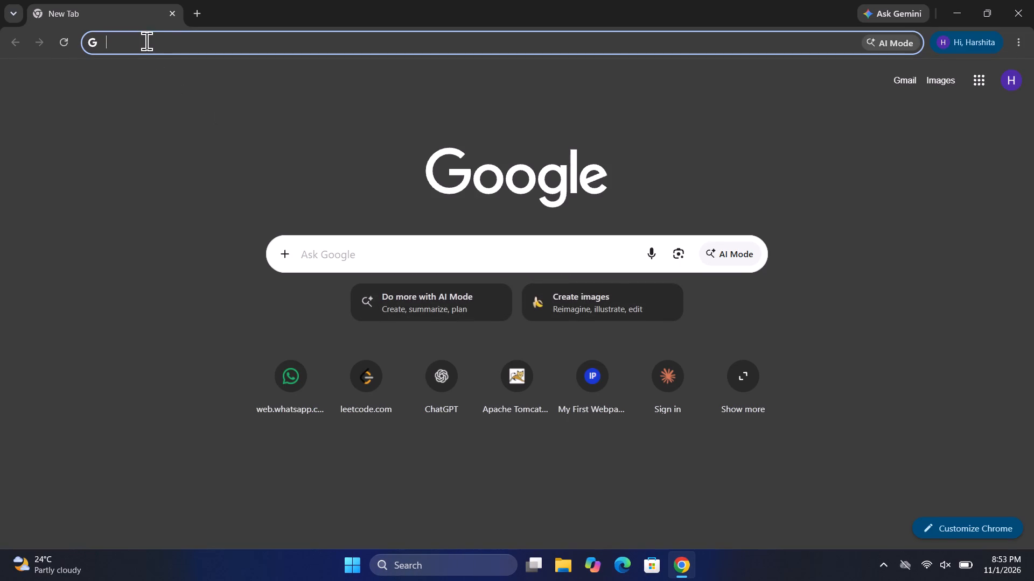
click(145, 39)
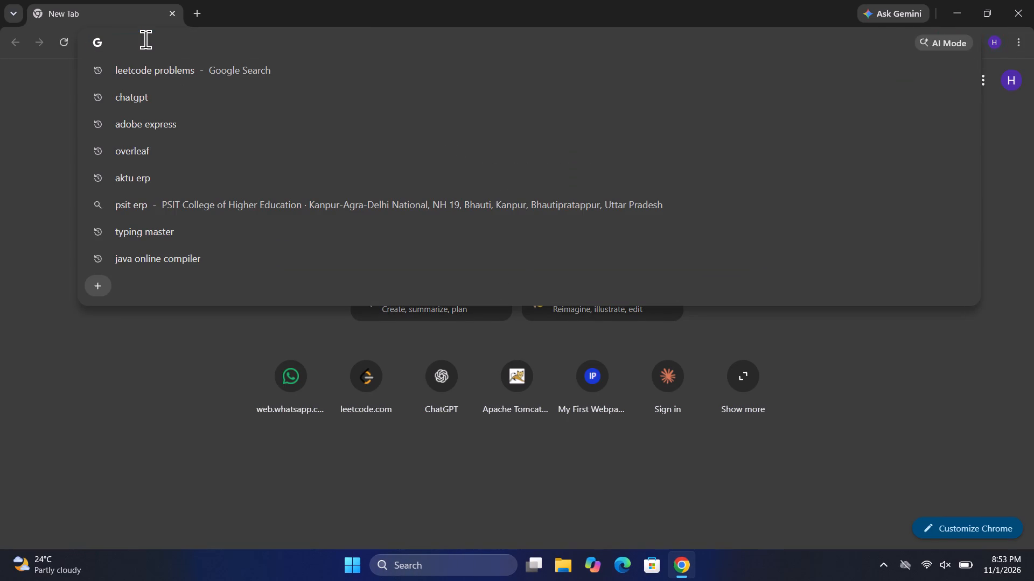
click(159, 120)
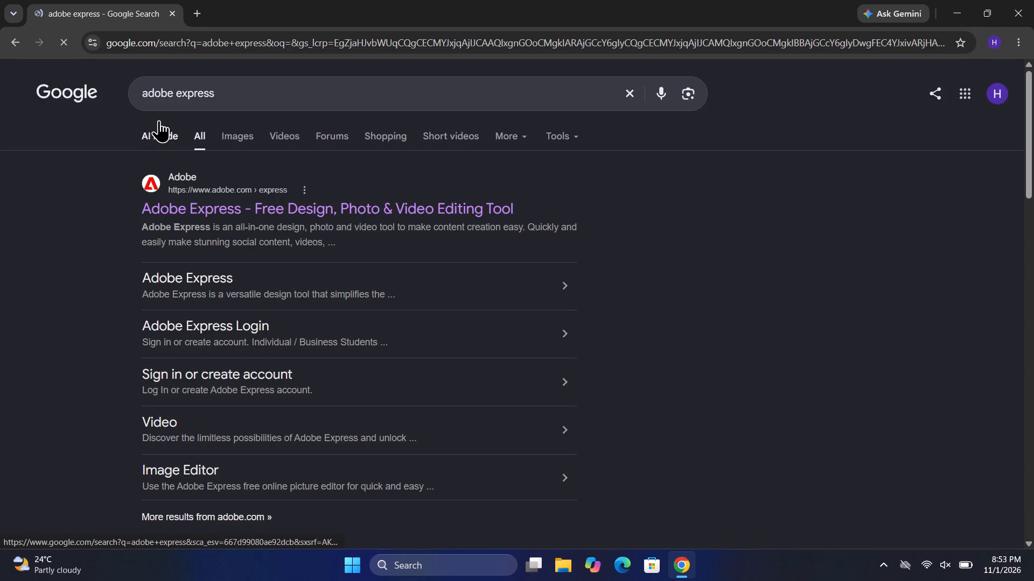
click(146, 178)
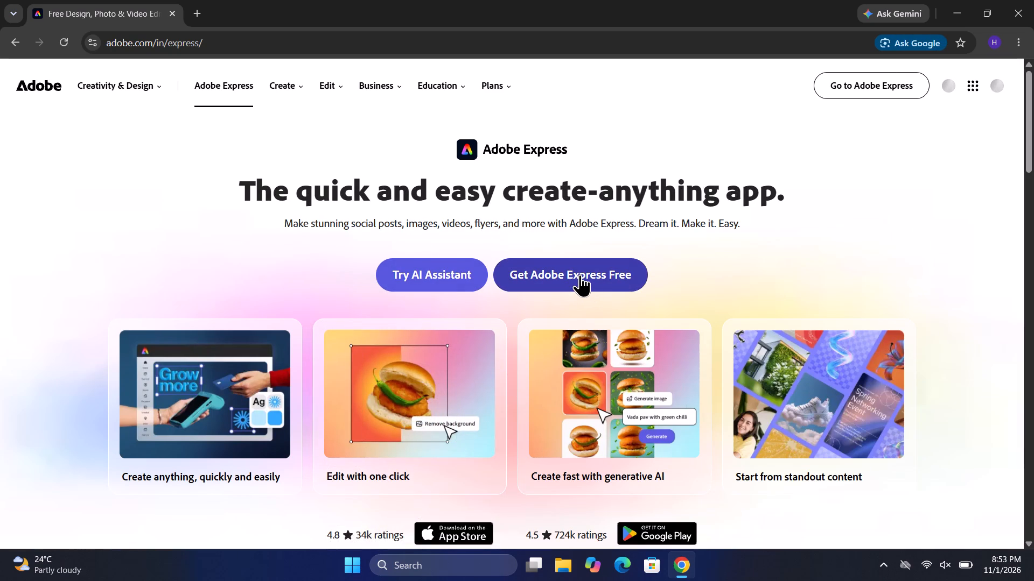
Launch the free Adobe Express editor with the WEBTECHFINAL document and select its cover page.
scroll(588, 147, down, 1)
scroll(588, 147, up, 4)
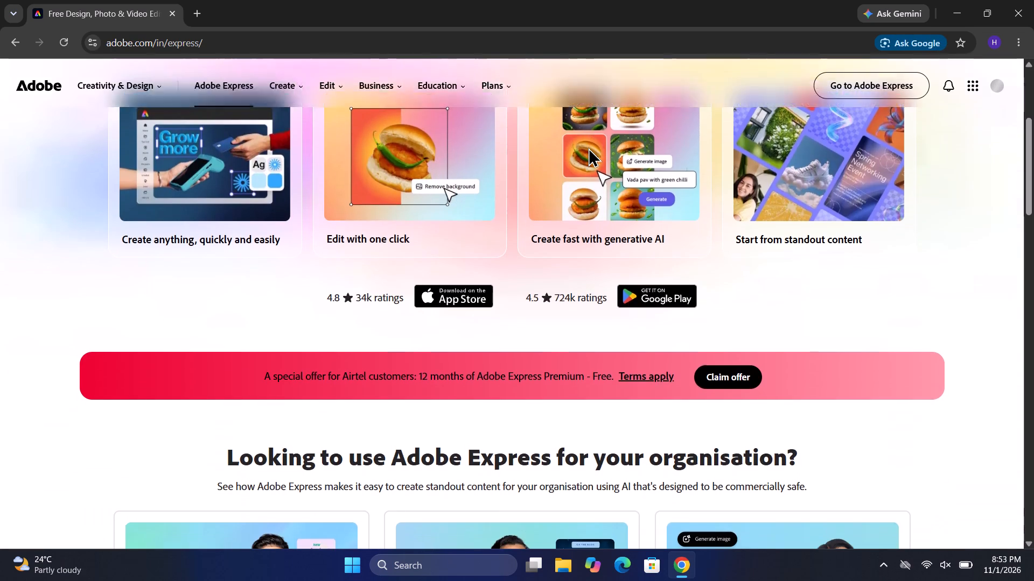
click(586, 274)
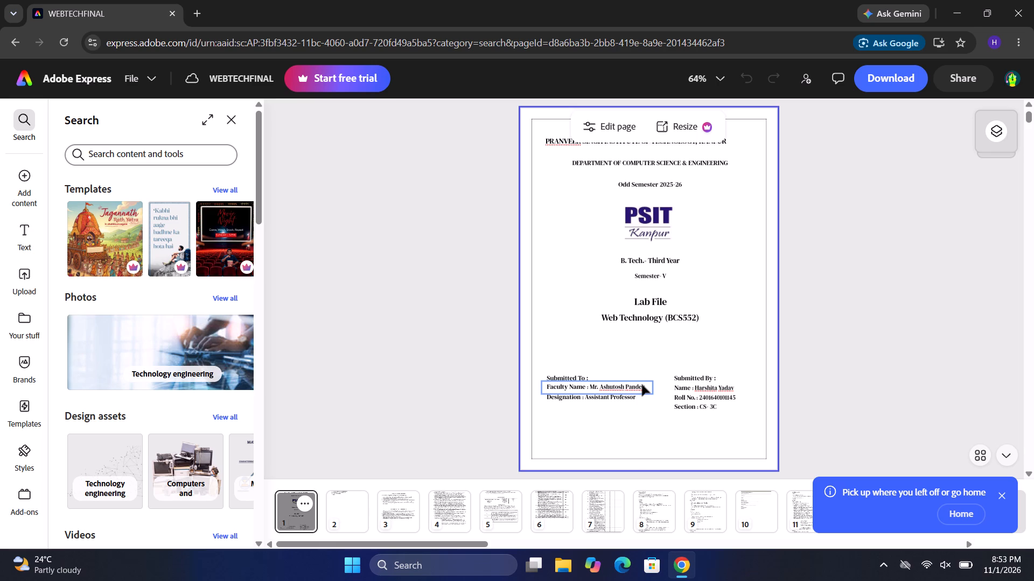
click(855, 208)
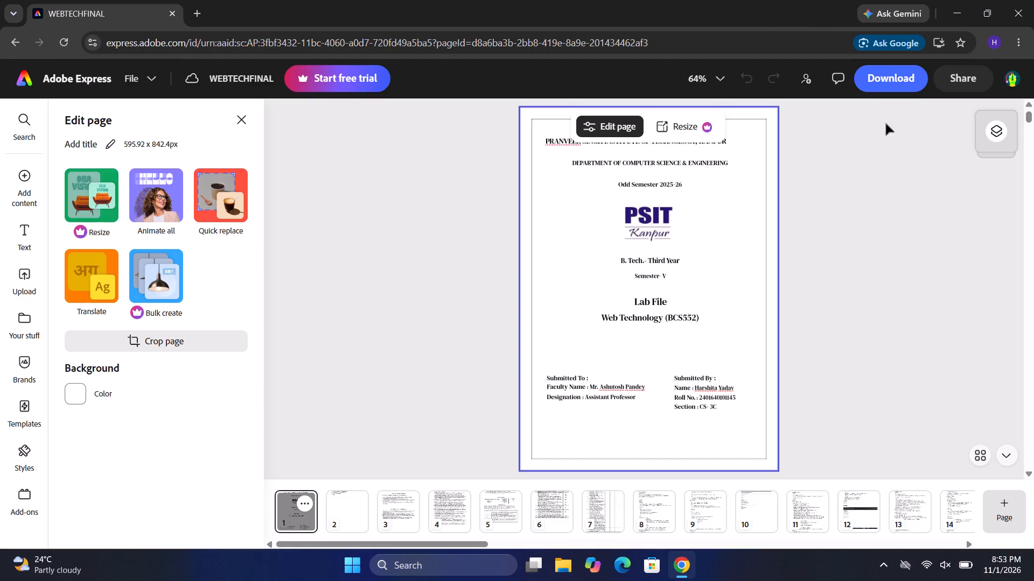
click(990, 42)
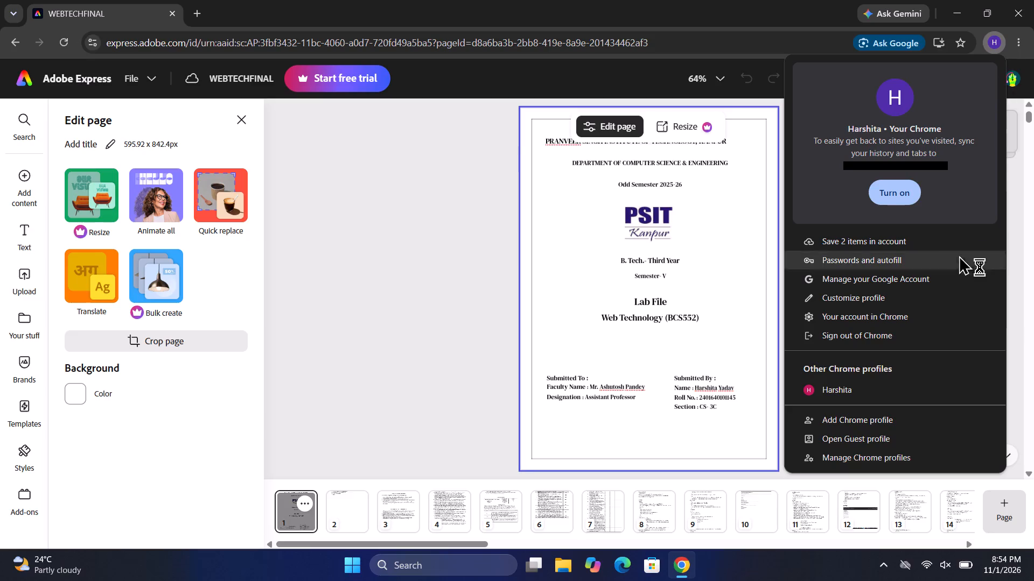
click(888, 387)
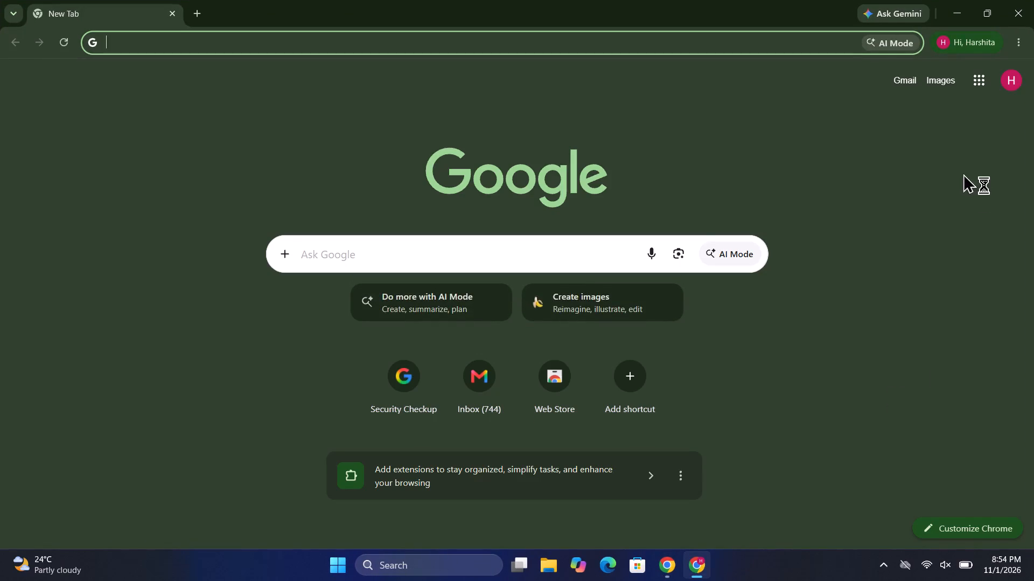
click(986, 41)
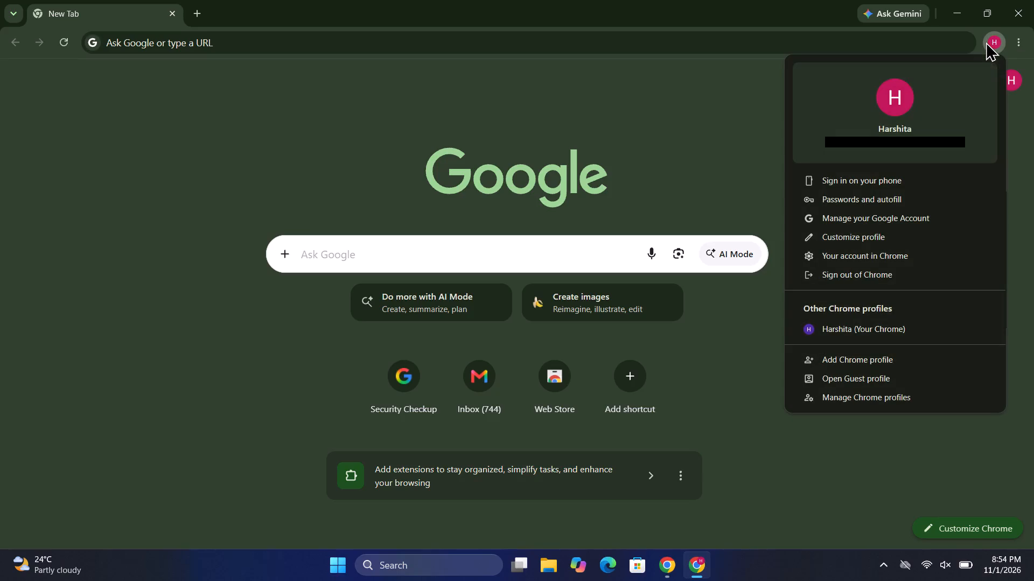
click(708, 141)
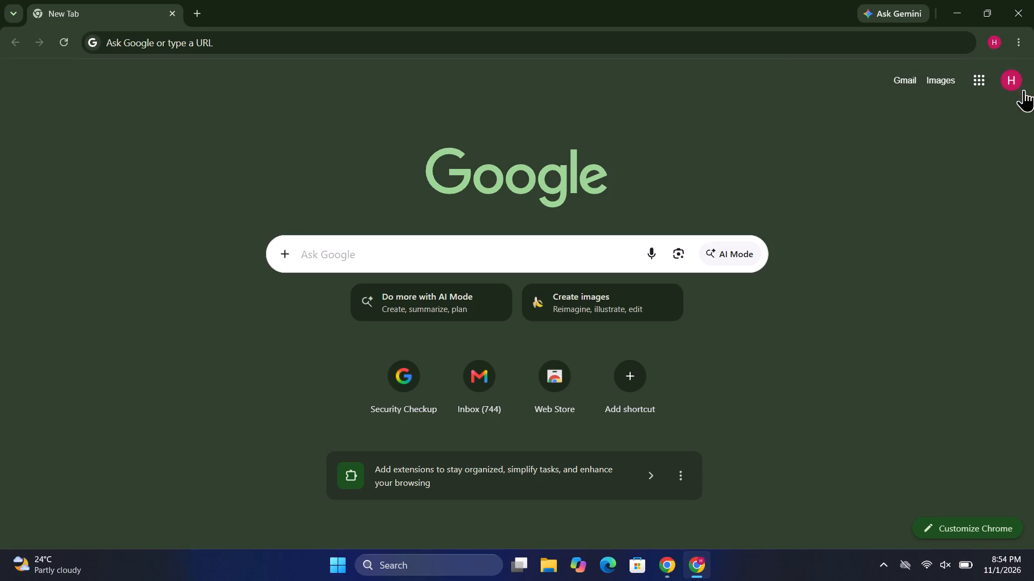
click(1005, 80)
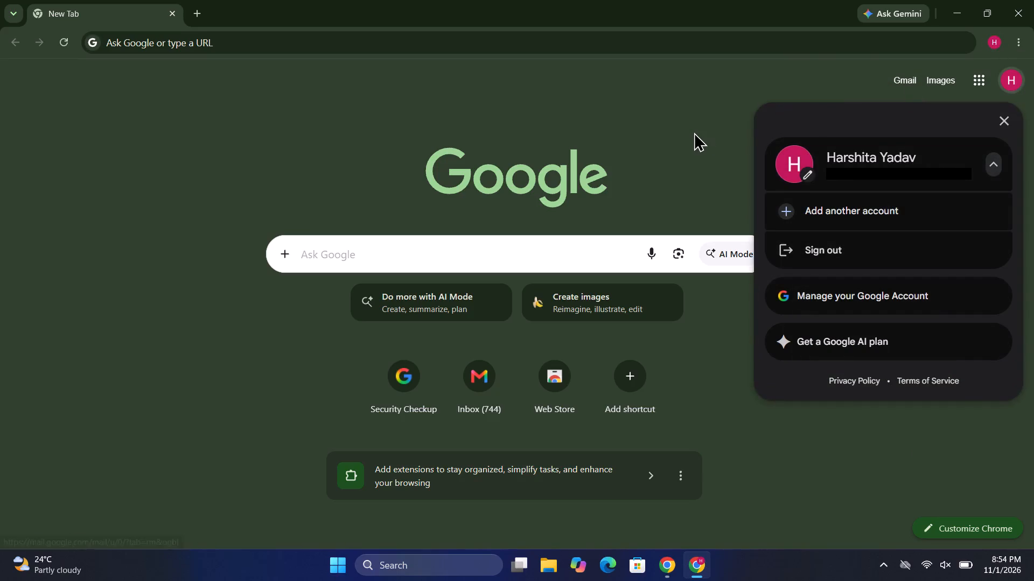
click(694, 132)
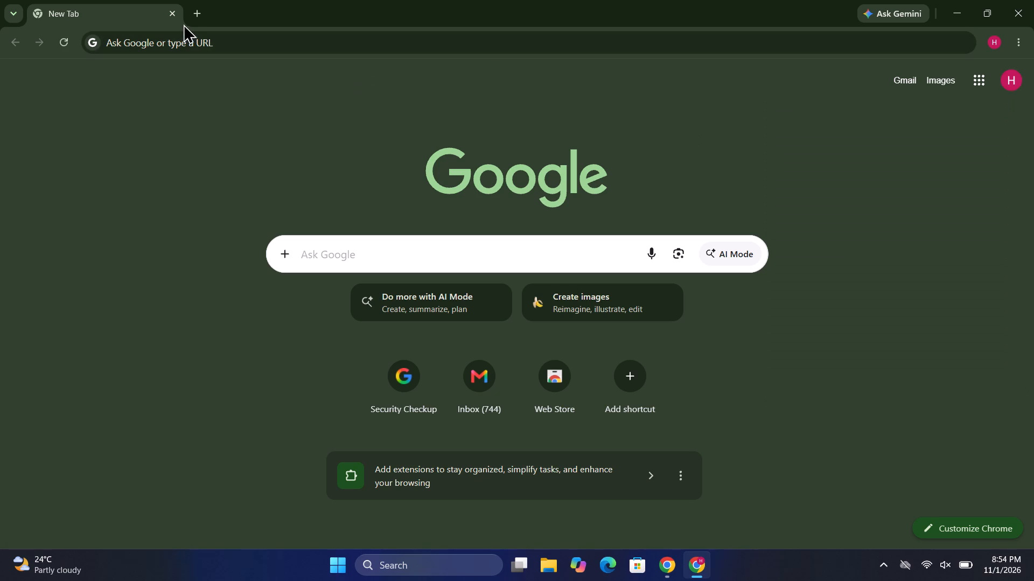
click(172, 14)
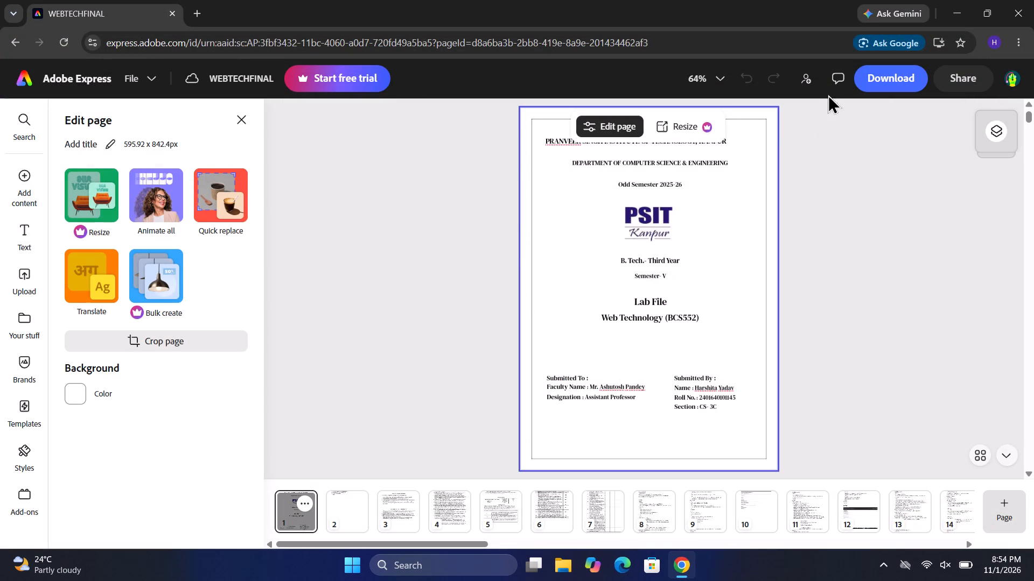
Close the page editing settings, select the Faculty Name text line on the cover page, and show its additional options.
scroll(679, 287, up, 1)
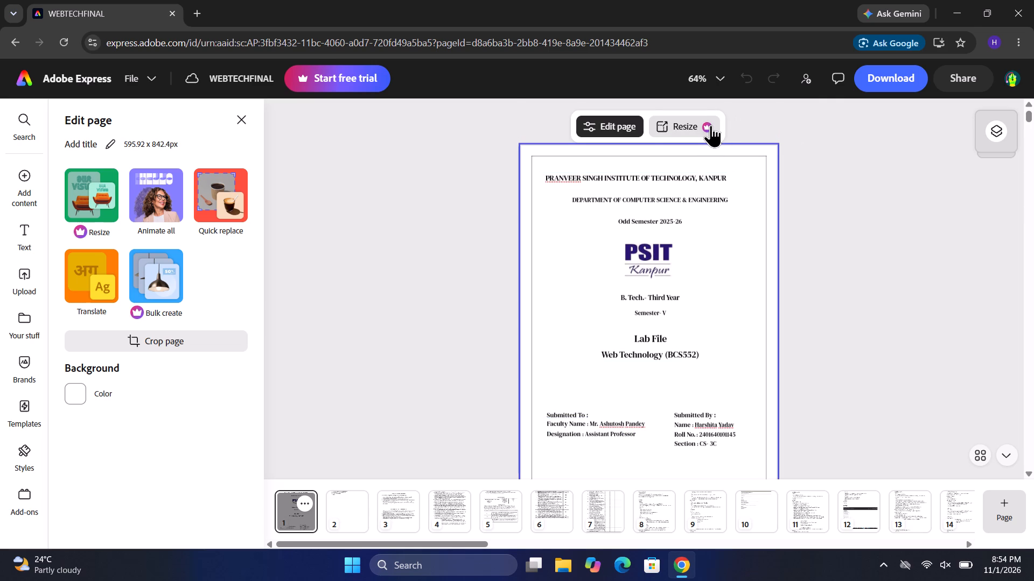
click(625, 124)
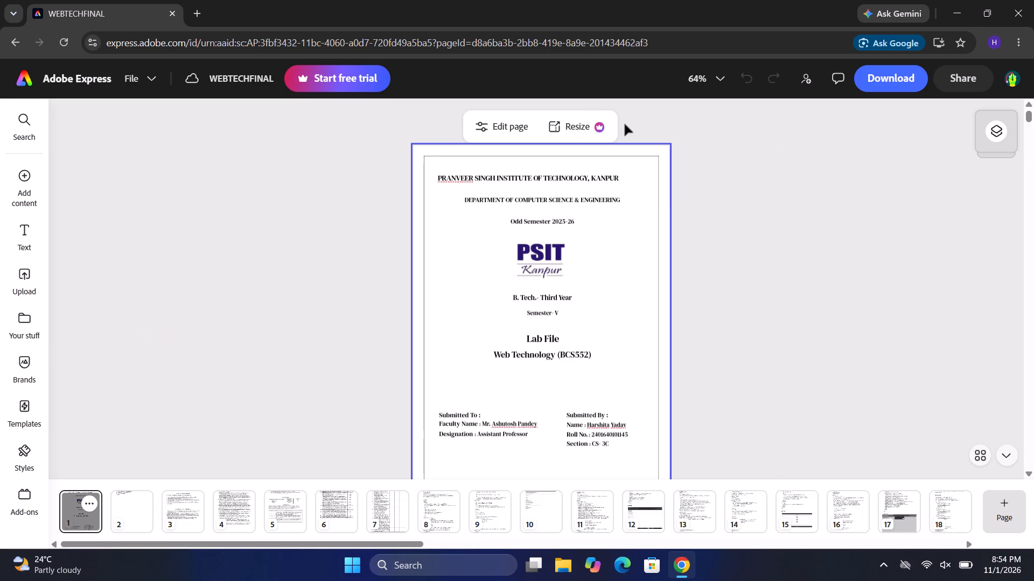
click(540, 419)
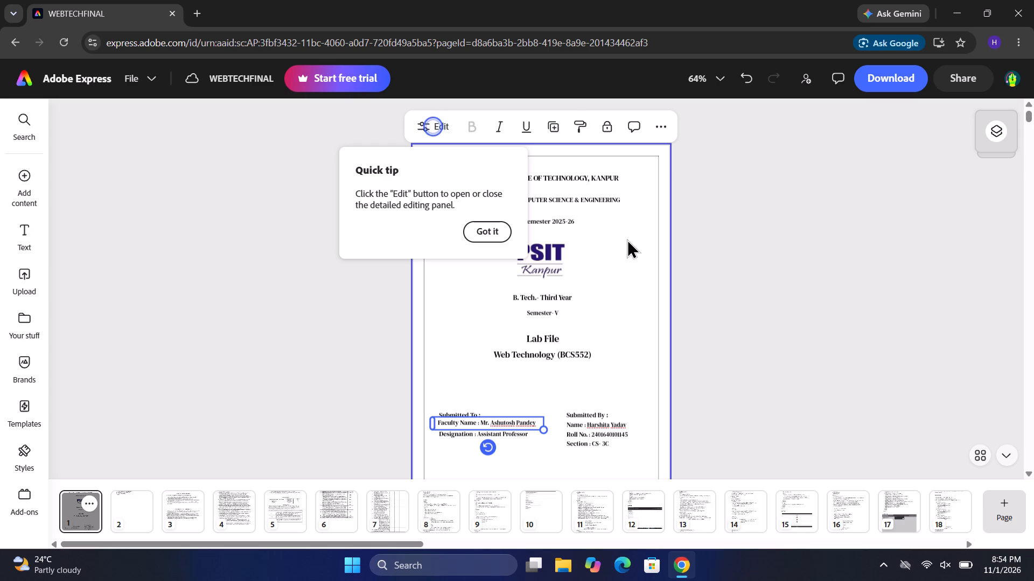
click(662, 126)
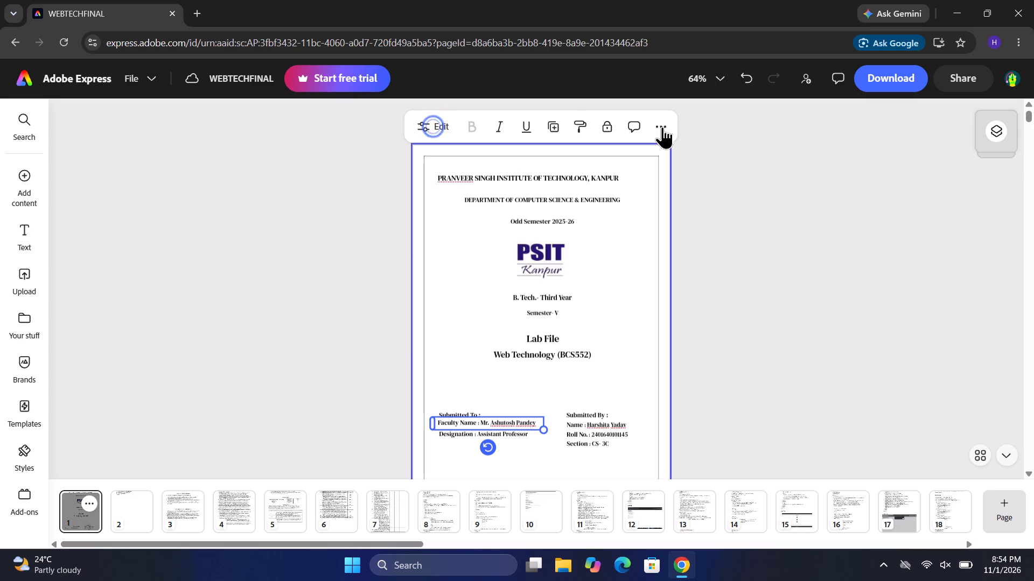
click(662, 126)
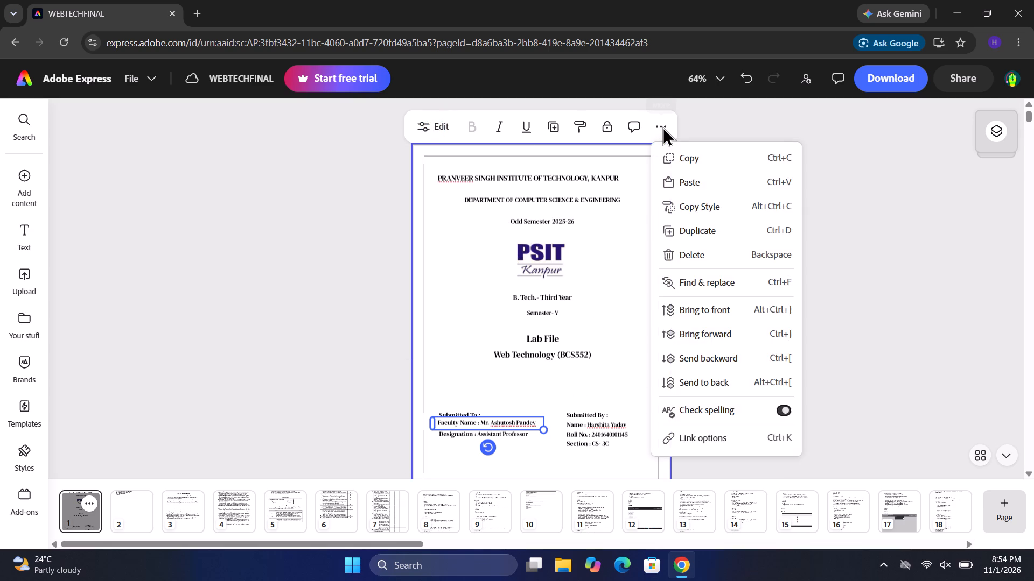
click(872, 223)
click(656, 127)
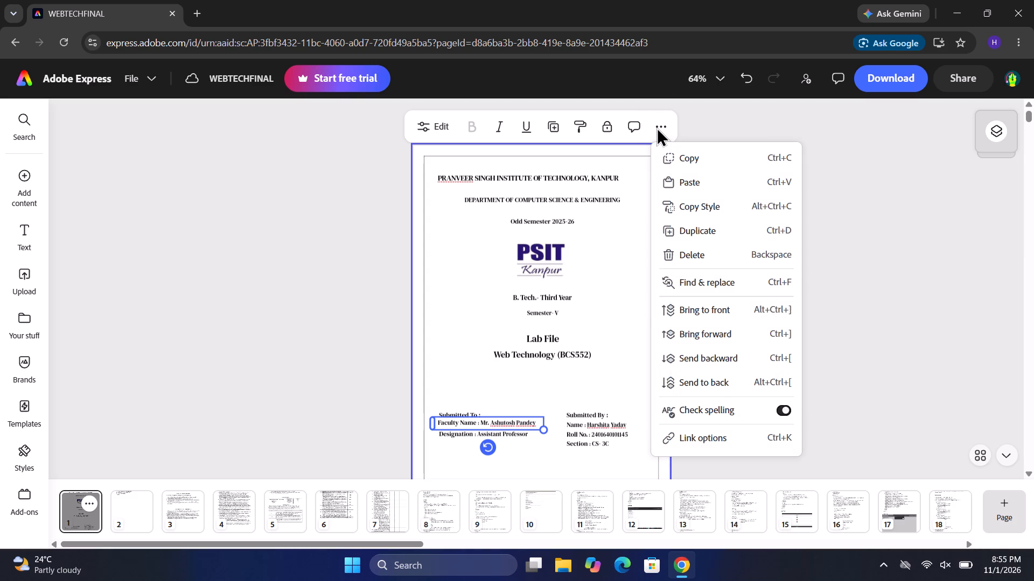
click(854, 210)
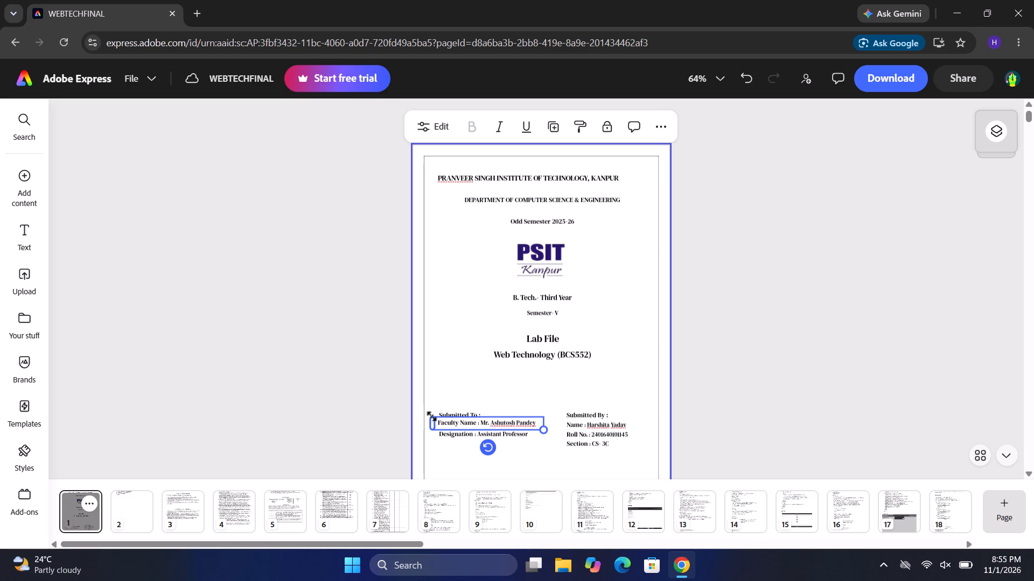
Scale the Faculty Name text box on the cover page slightly larger.
click(511, 417)
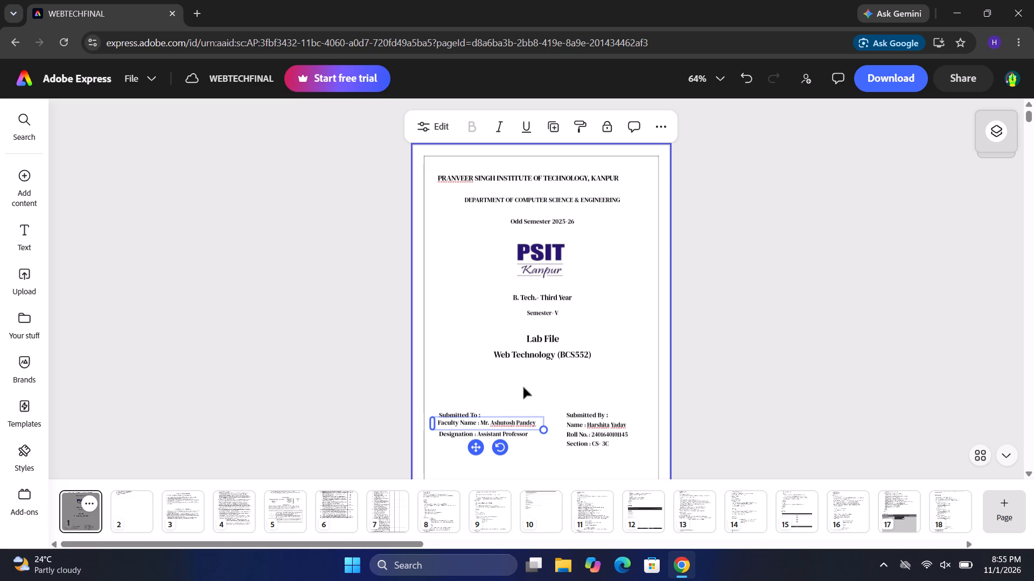
drag(547, 433, 543, 424)
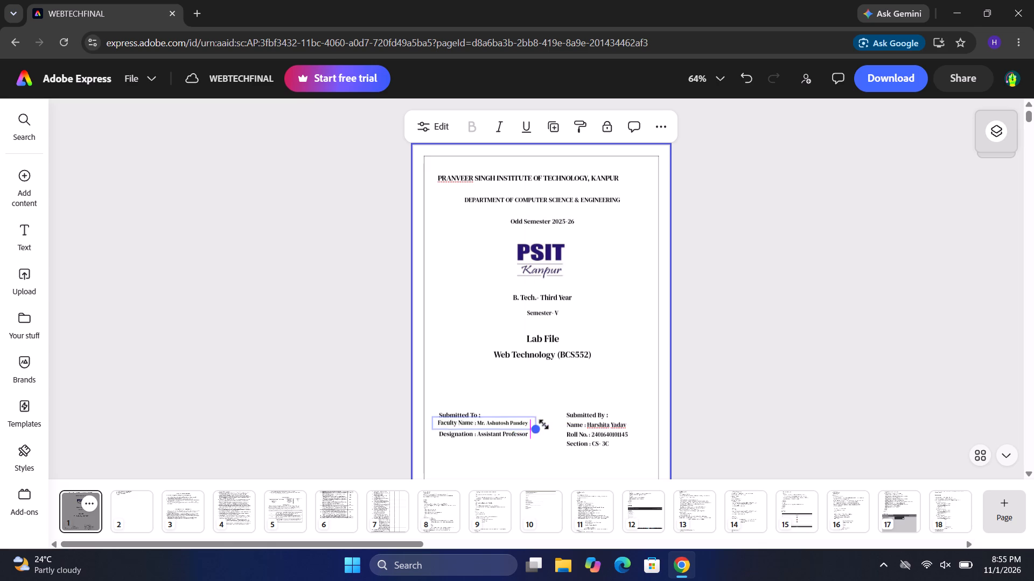
drag(543, 424, 543, 423)
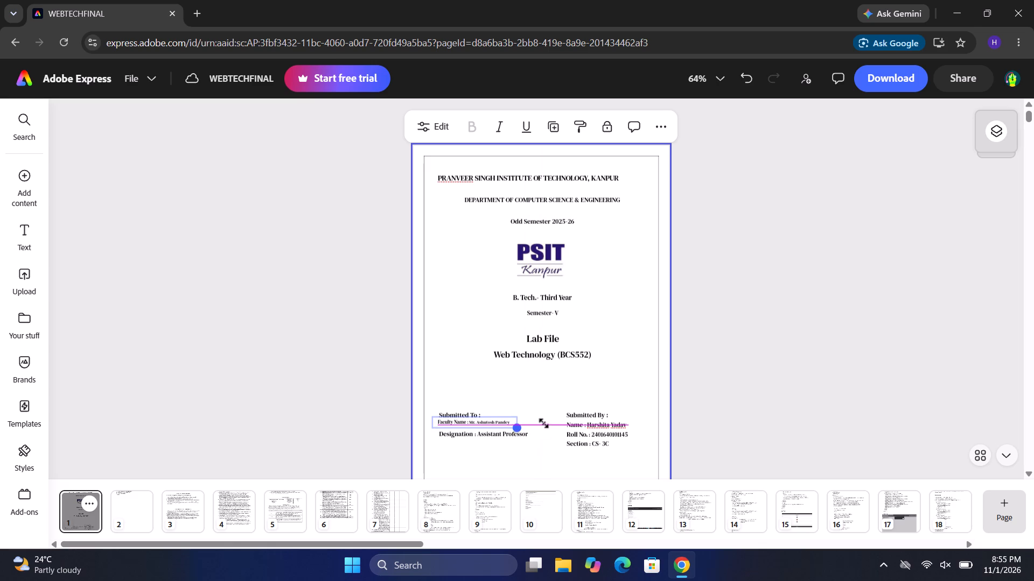
drag(543, 423, 551, 423)
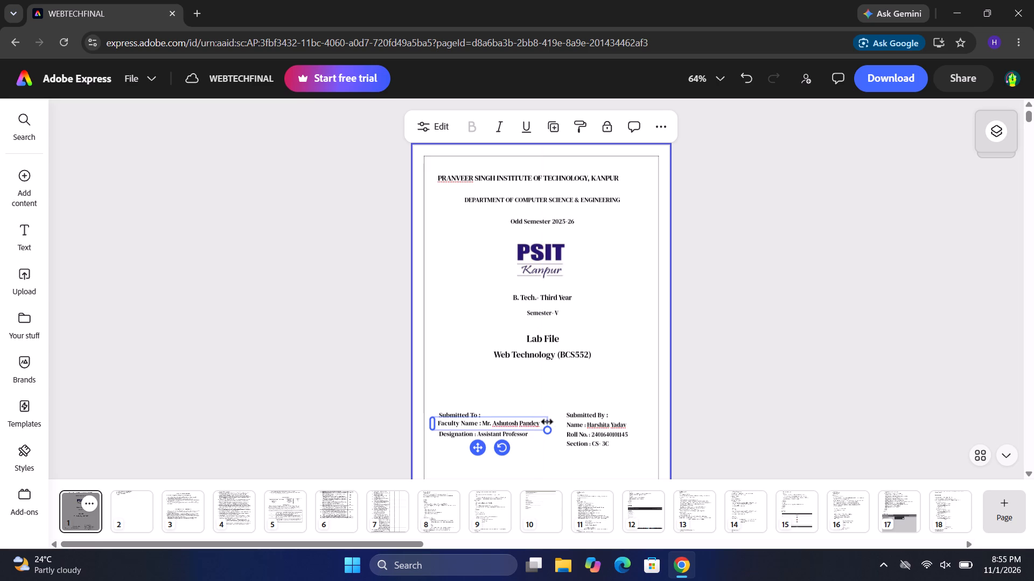
click(483, 452)
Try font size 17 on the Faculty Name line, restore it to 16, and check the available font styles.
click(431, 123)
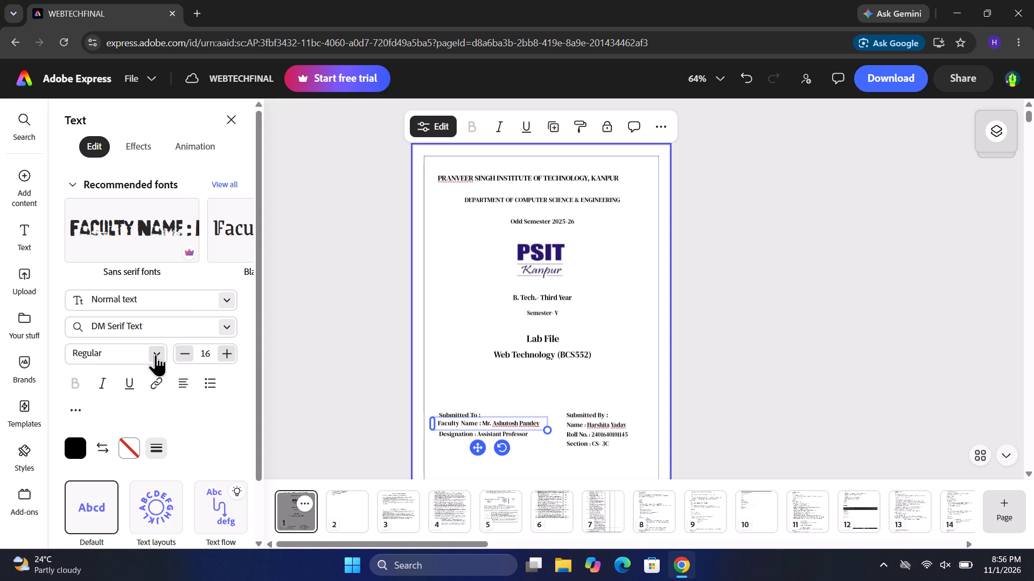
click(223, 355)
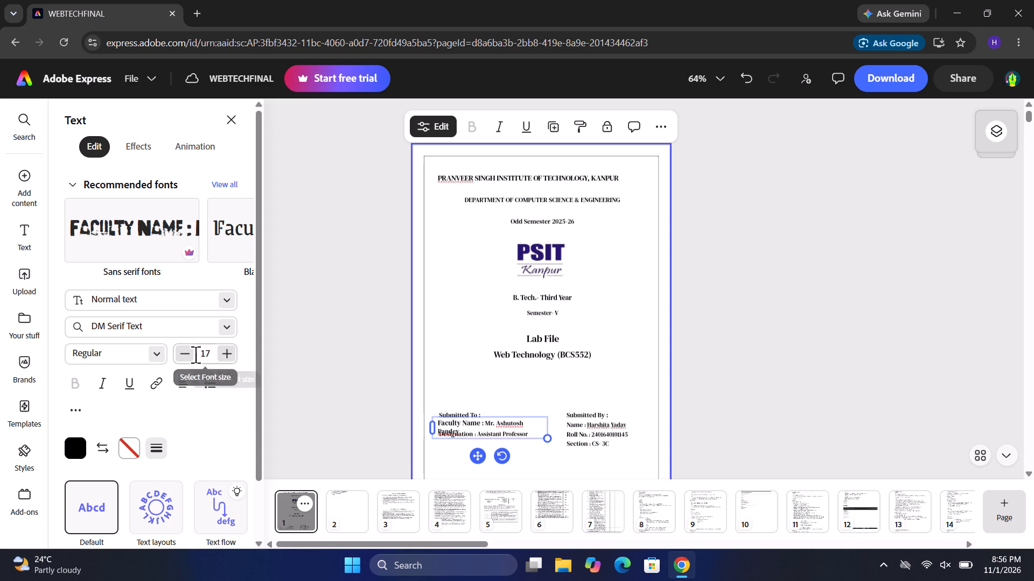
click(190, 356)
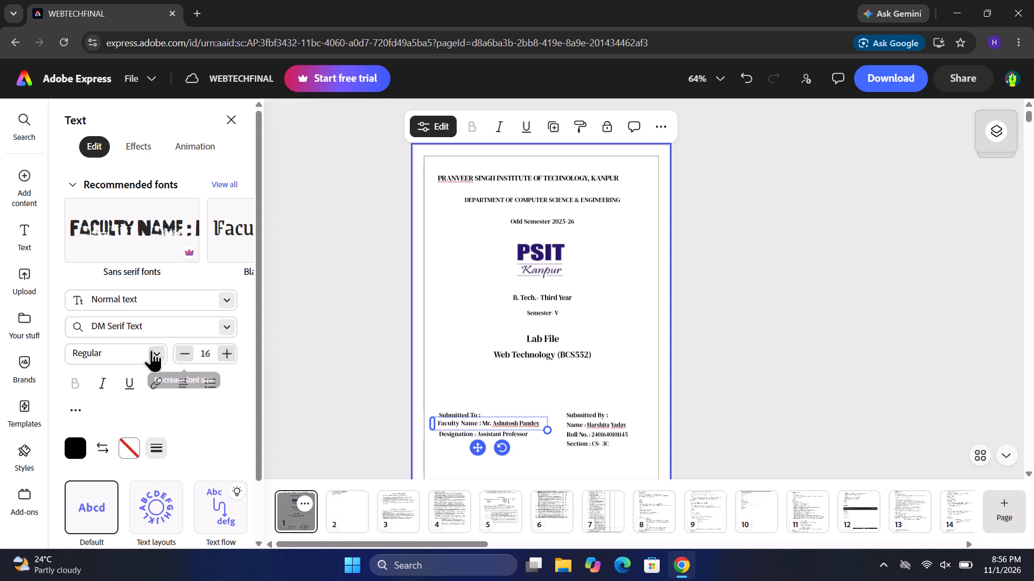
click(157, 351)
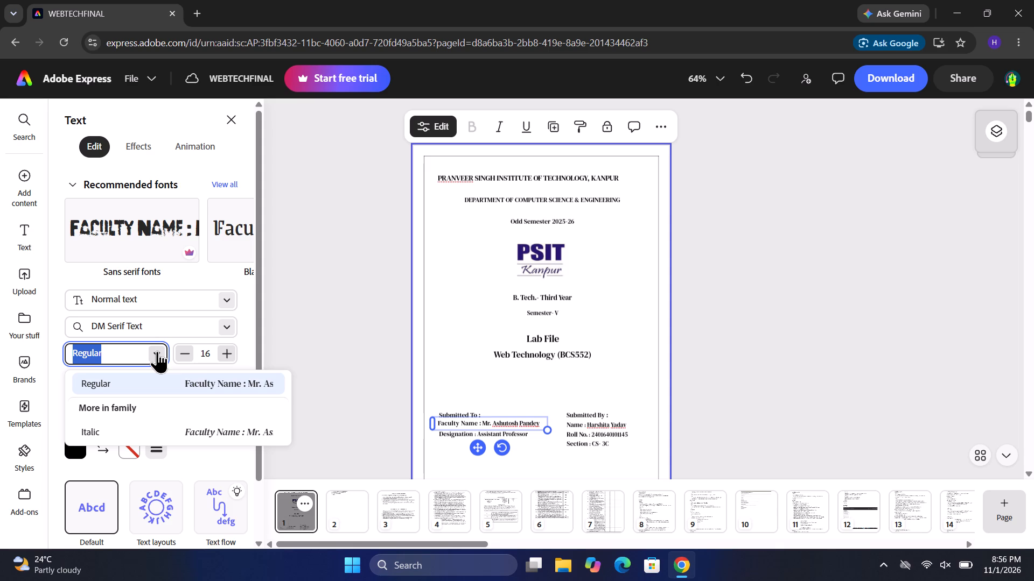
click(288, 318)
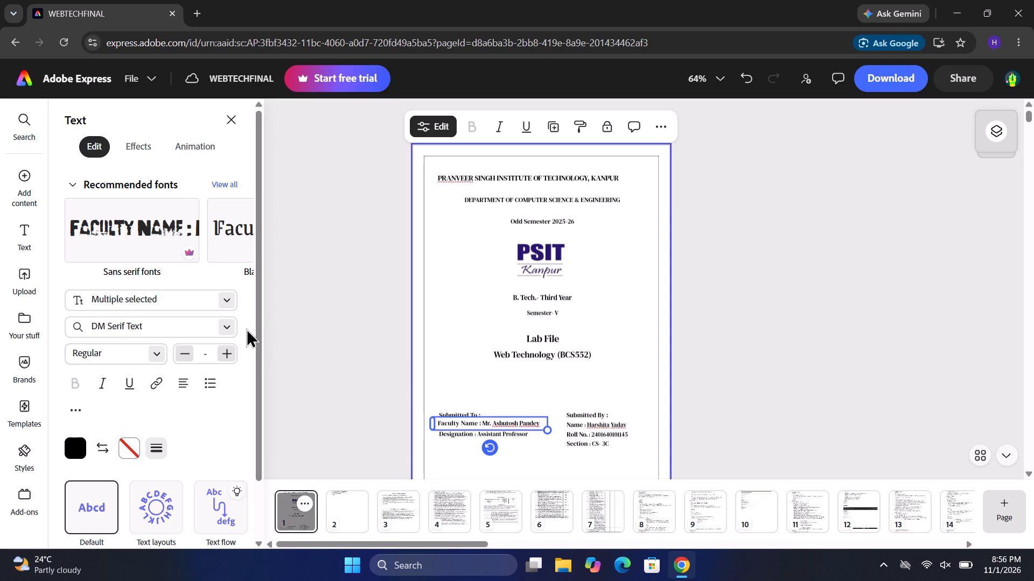
Apply the Heading text style to the Faculty Name line.
click(224, 299)
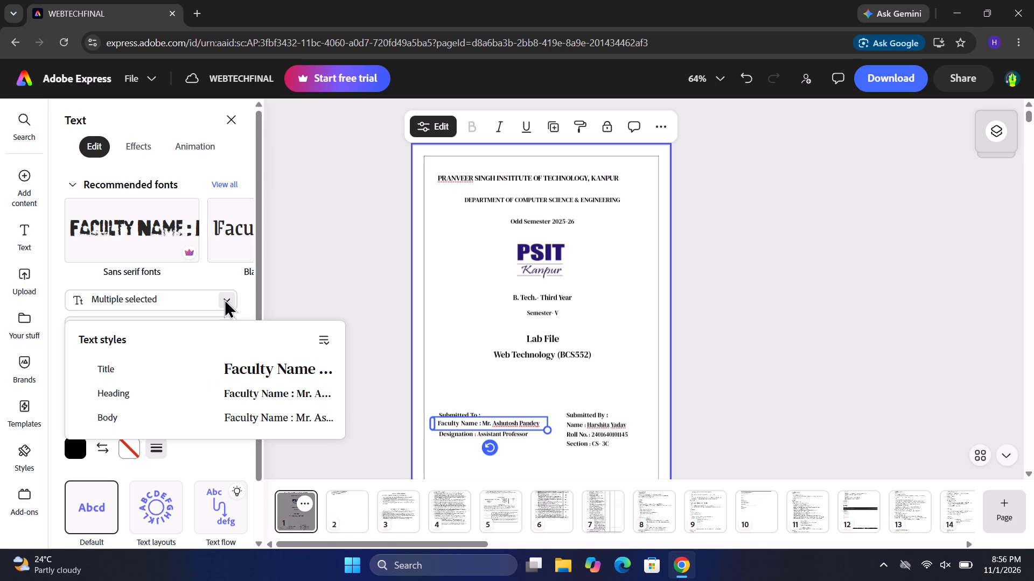
click(165, 391)
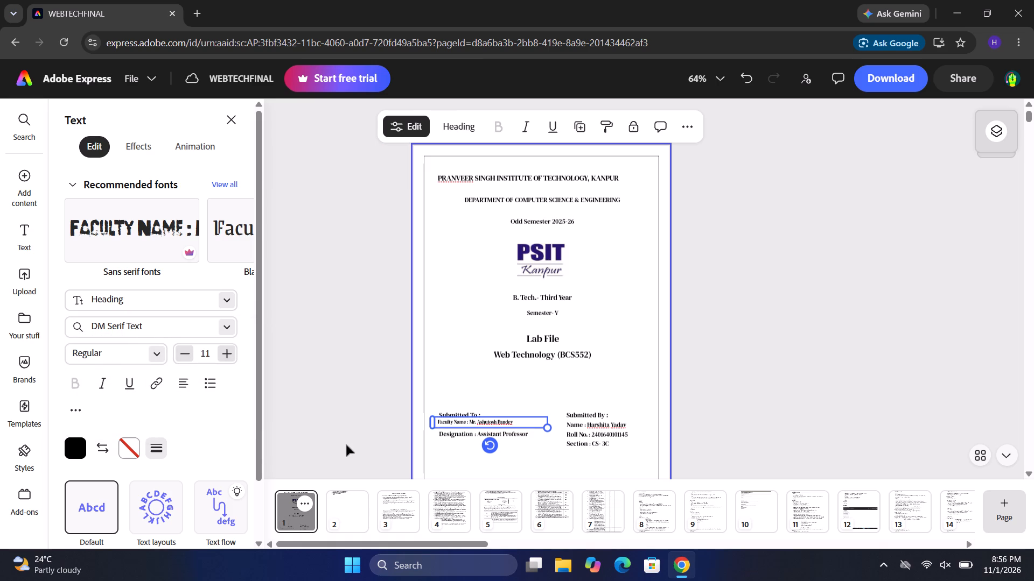
Narrow the Faculty Name text box from its left side so the text wraps onto two lines.
drag(430, 424, 446, 424)
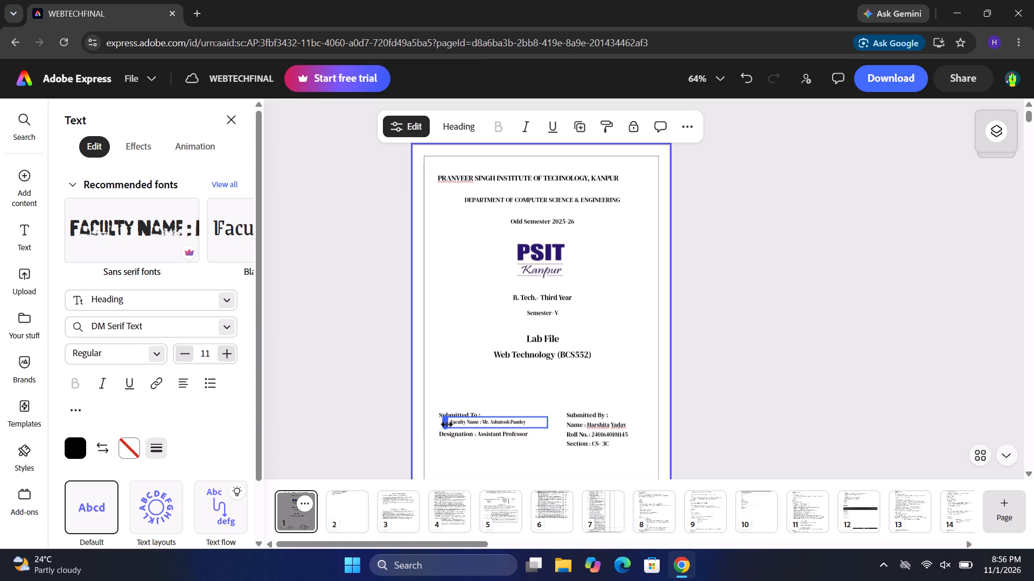
drag(446, 424, 474, 416)
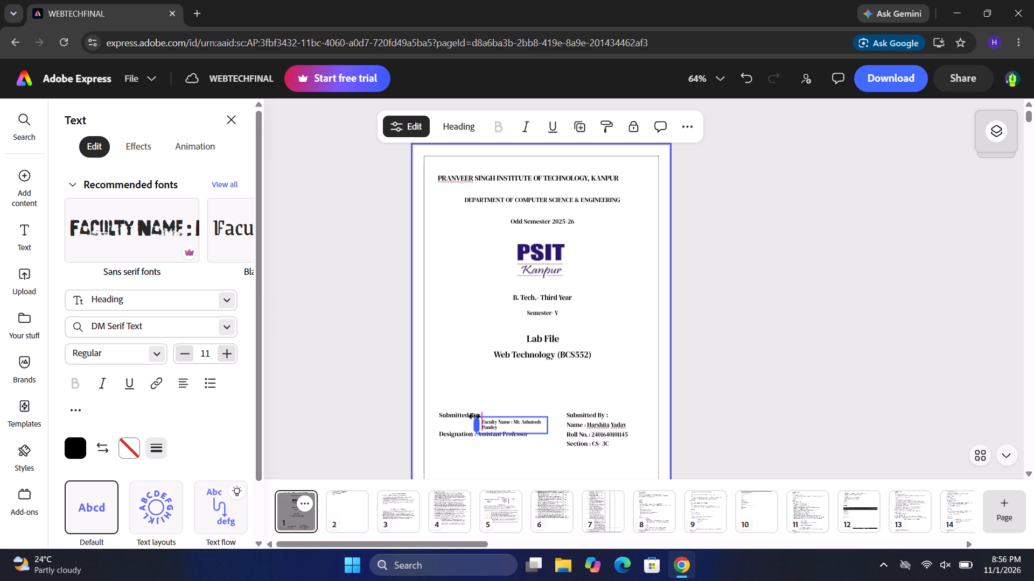
drag(474, 416, 489, 419)
drag(489, 419, 481, 410)
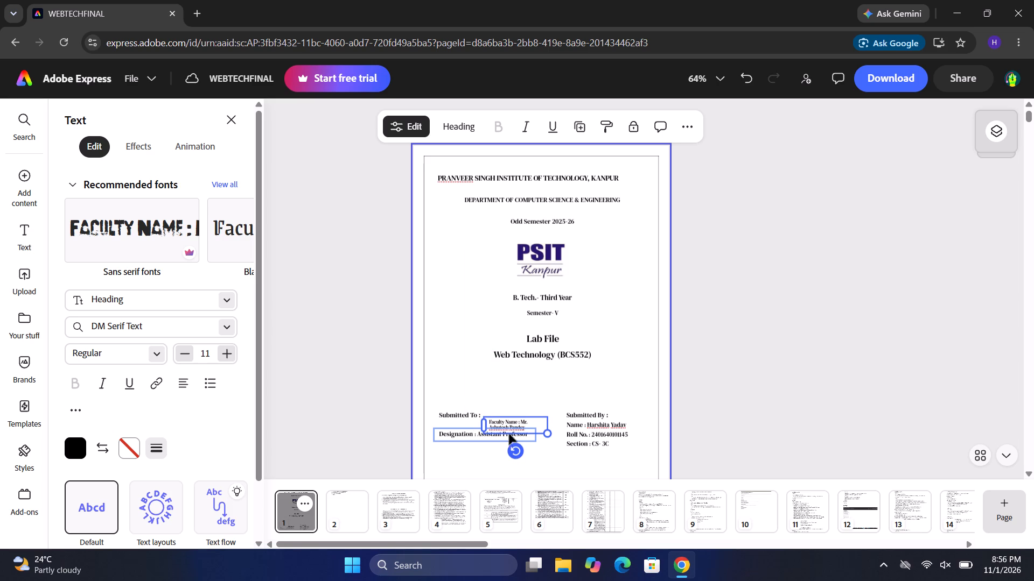
Move the narrowed Faculty Name text box to just beneath the Submitted To line, aligned with its left edge.
drag(509, 425, 505, 420)
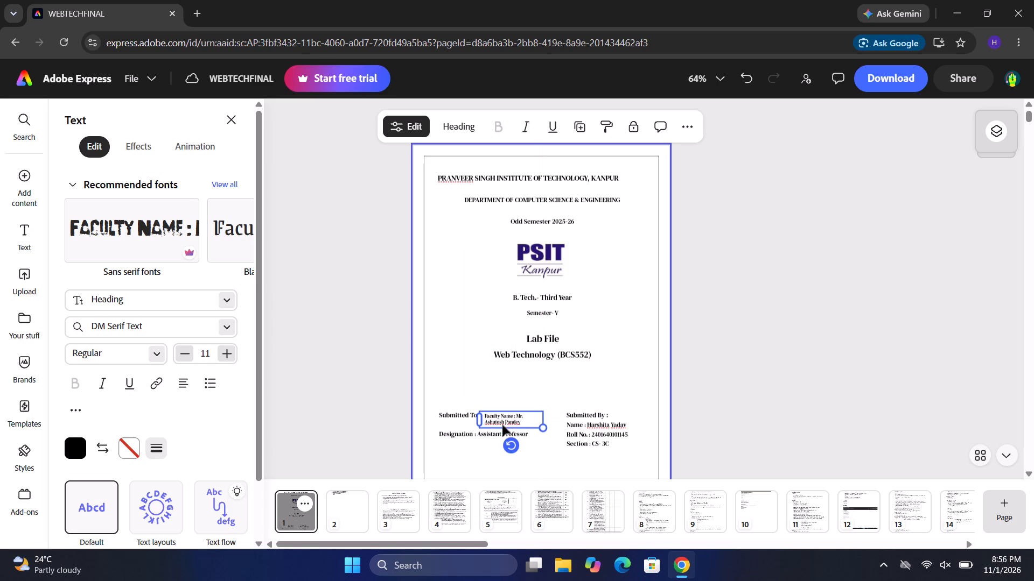
drag(505, 422, 477, 434)
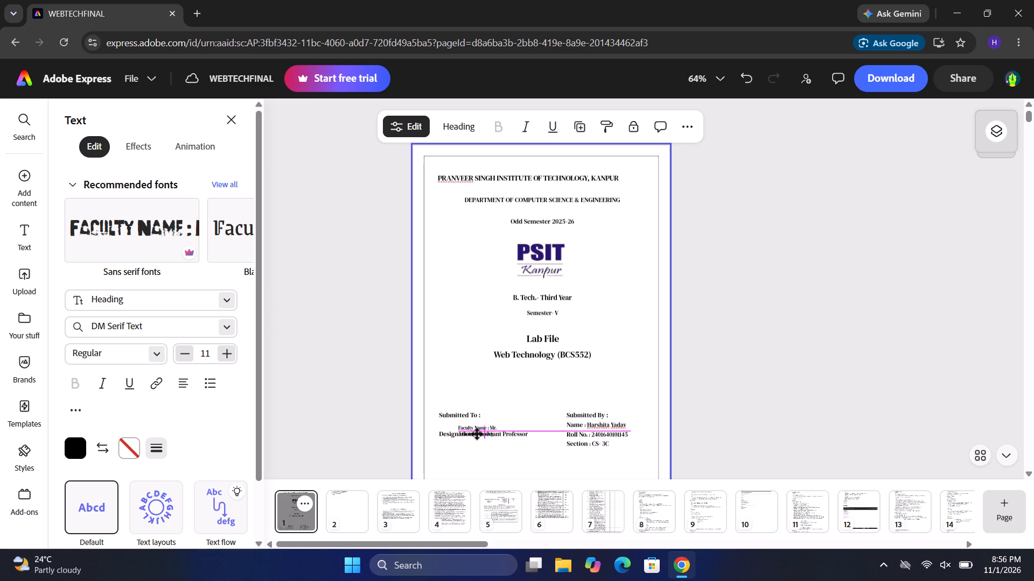
drag(477, 434, 460, 427)
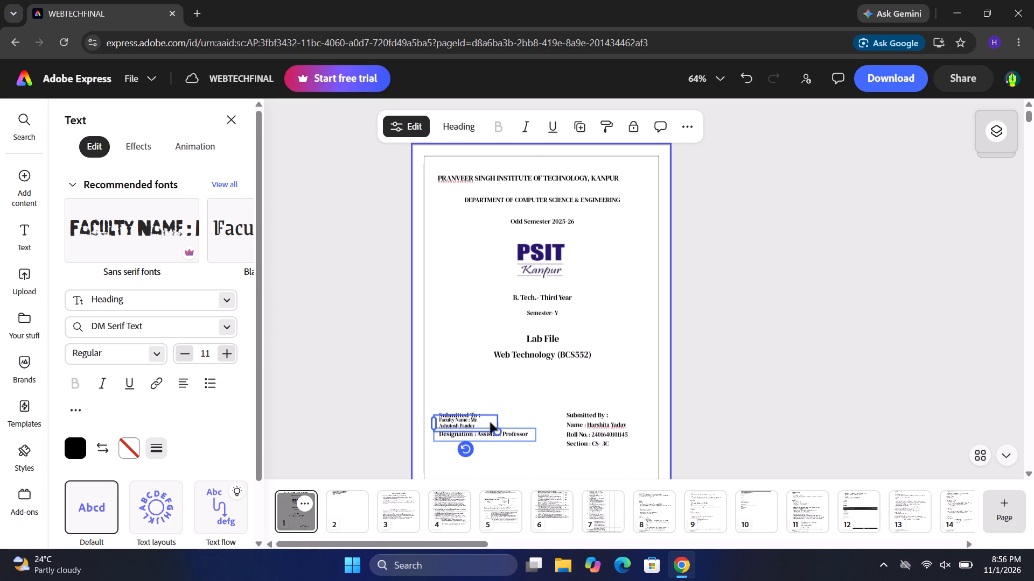
click(514, 407)
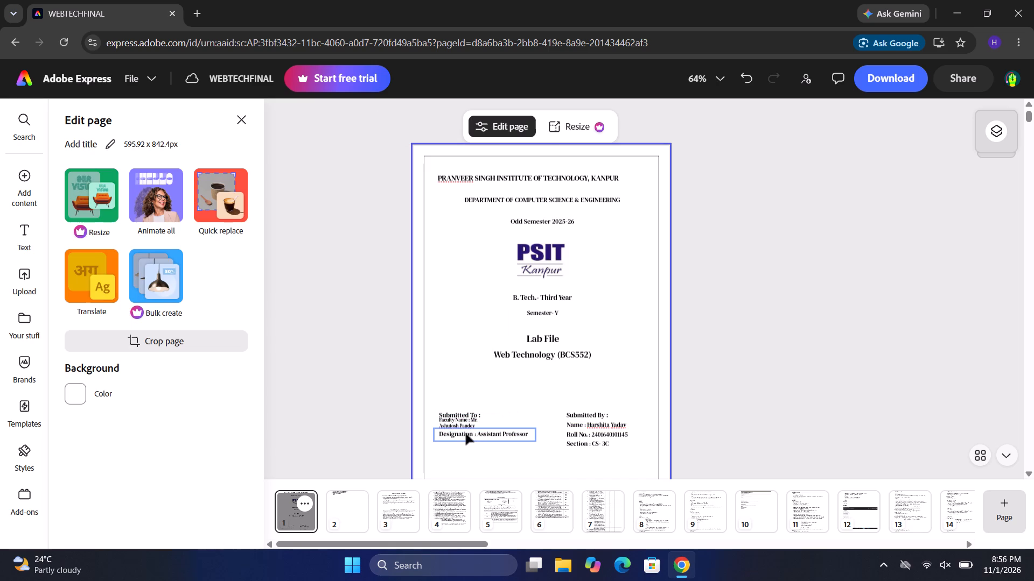
Shift the Designation line slightly toward the cover page's left border and deselect it.
drag(470, 429, 492, 440)
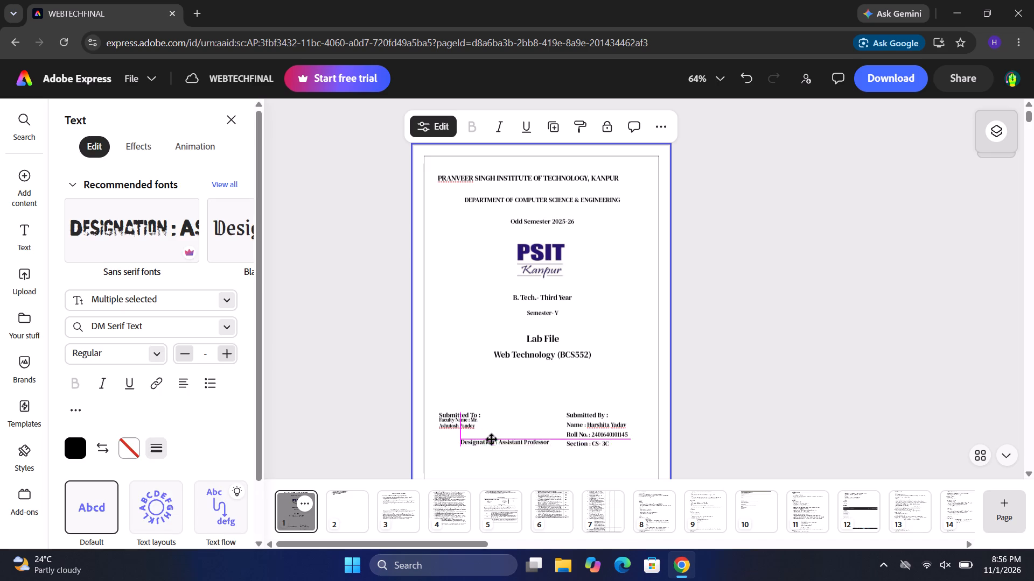
drag(492, 440, 461, 430)
click(461, 430)
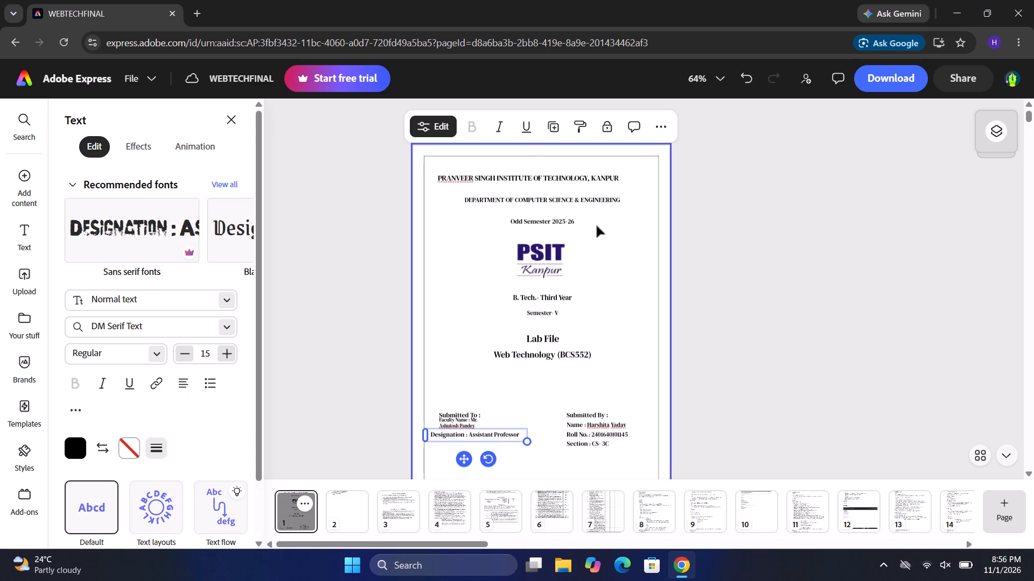
click(830, 171)
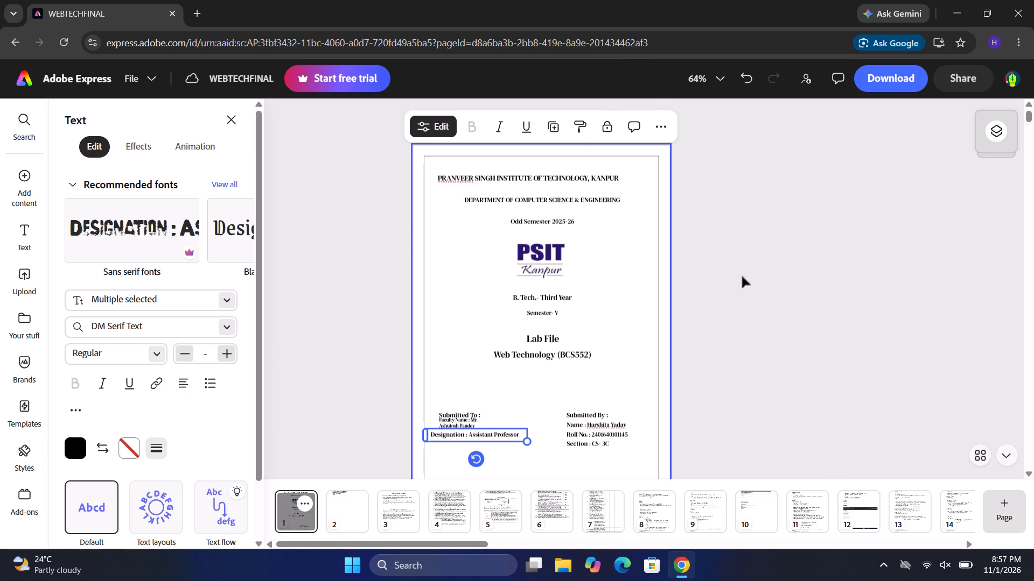
click(557, 399)
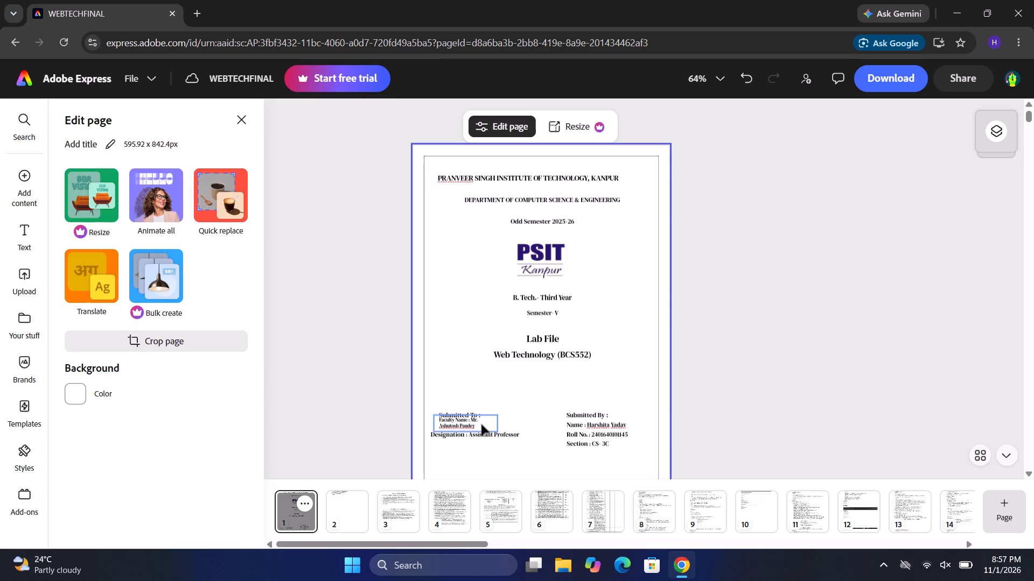
Fine-tune the Faculty Name text box's position between the Submitted To and Designation lines.
click(466, 422)
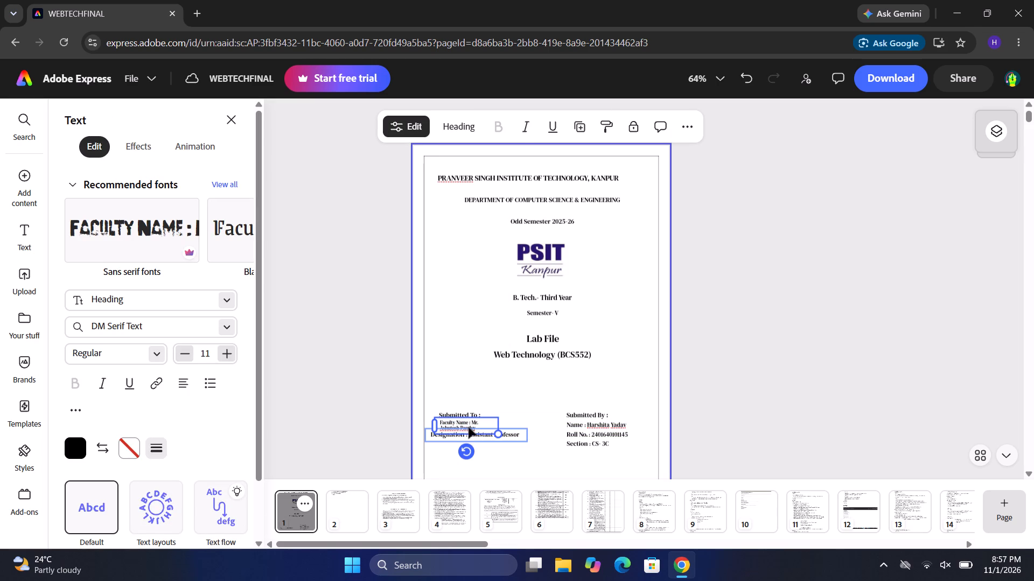
click(468, 428)
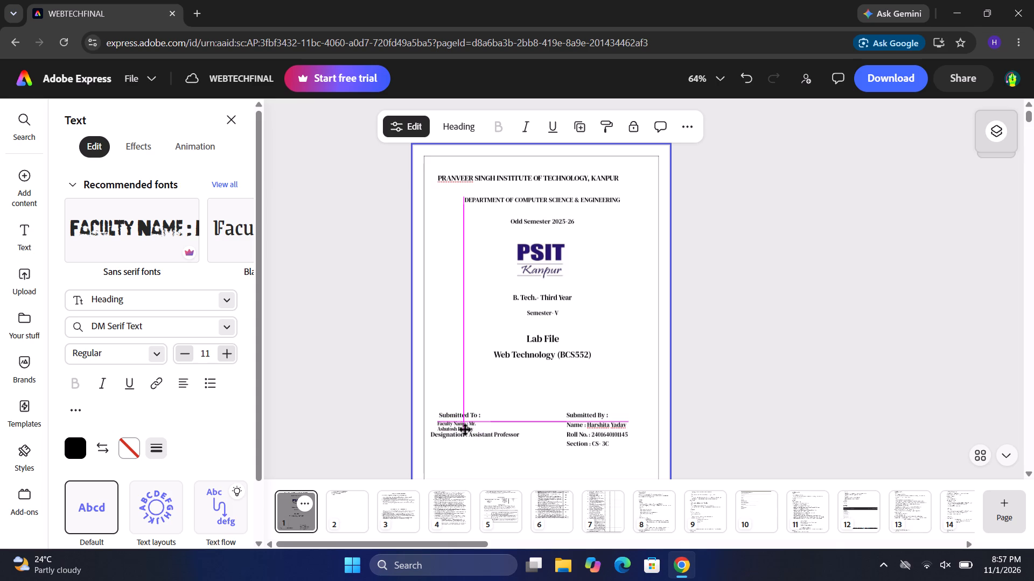
click(465, 430)
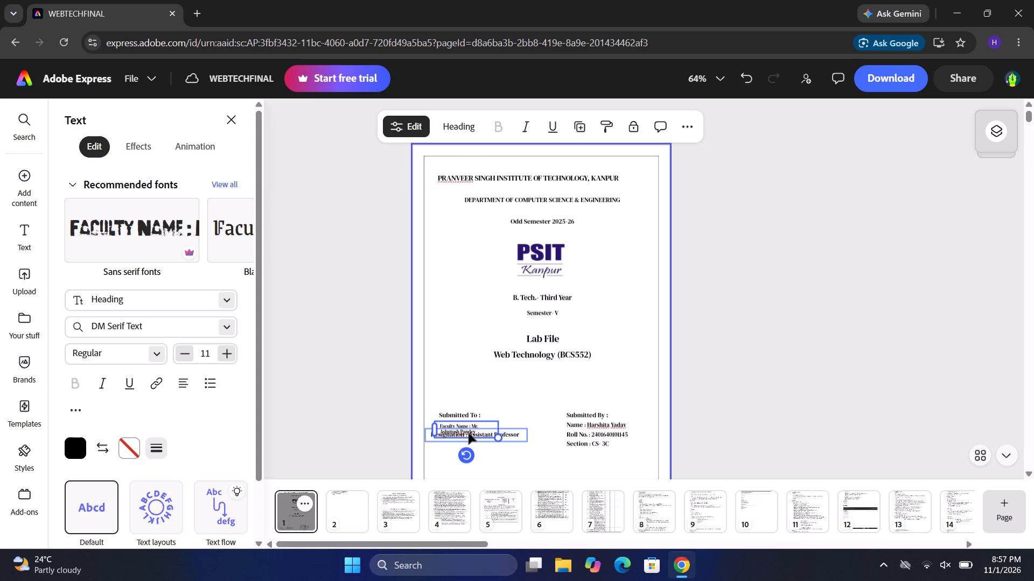
click(229, 323)
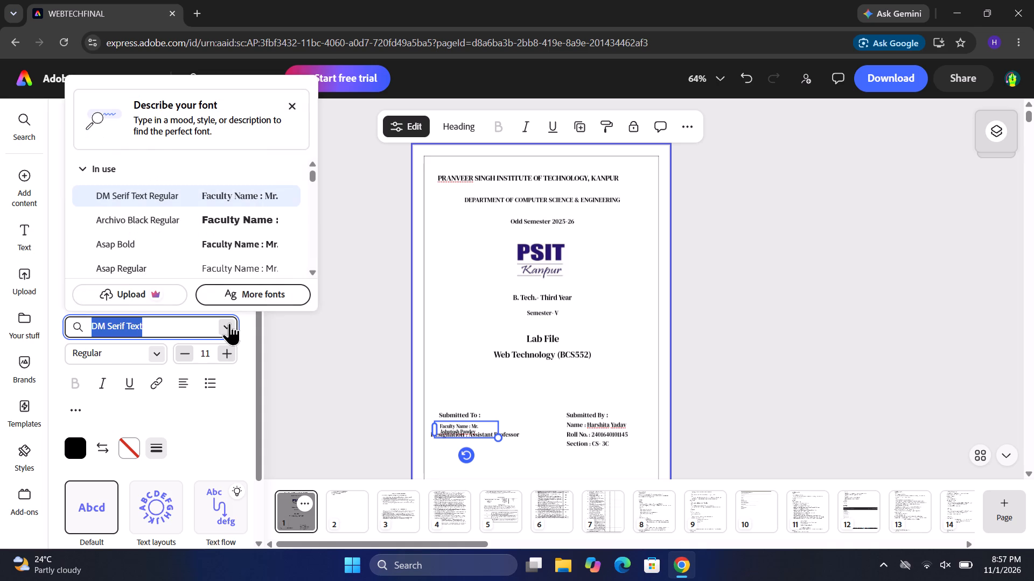
click(336, 369)
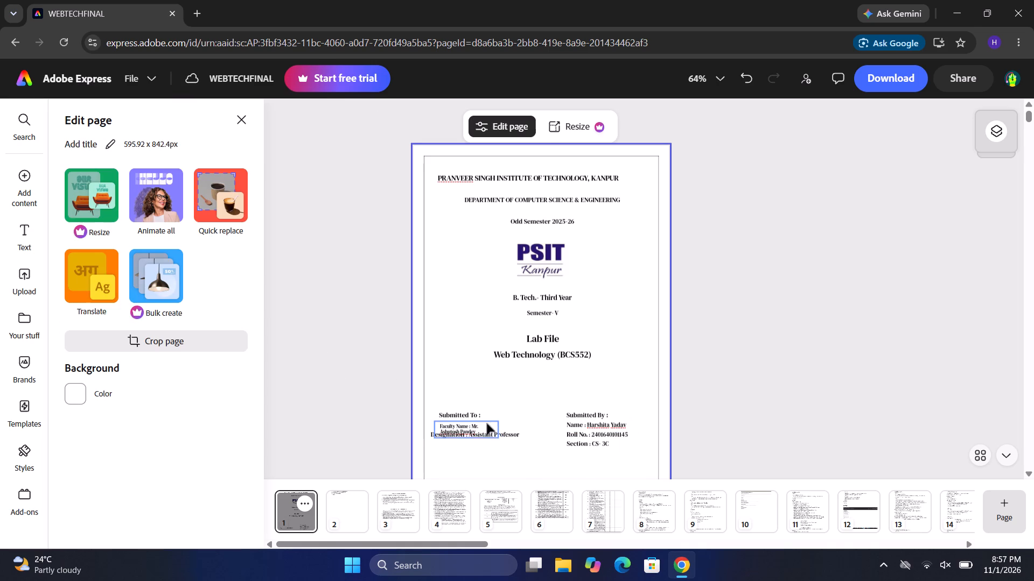
drag(474, 425, 485, 422)
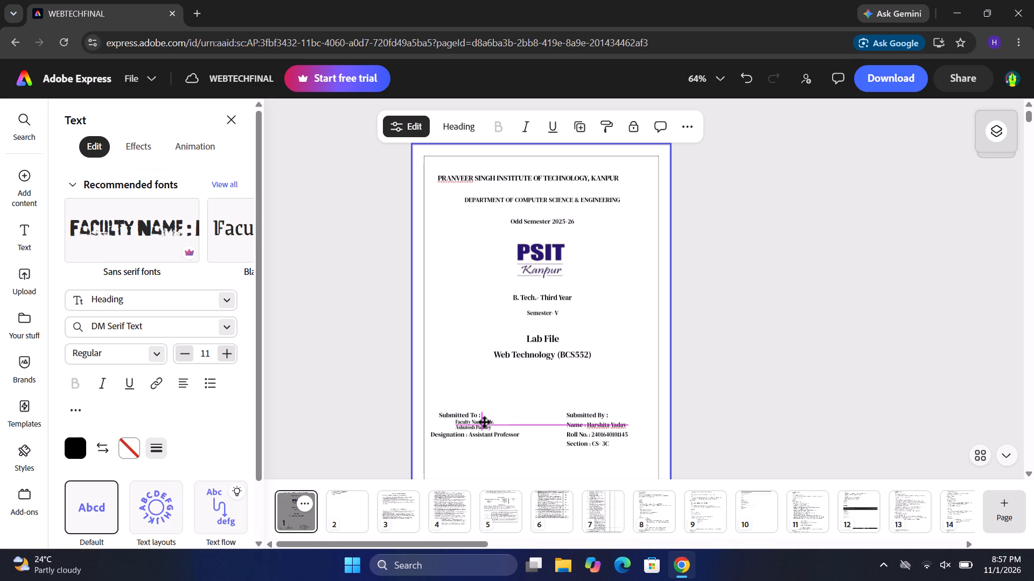
drag(485, 422, 477, 423)
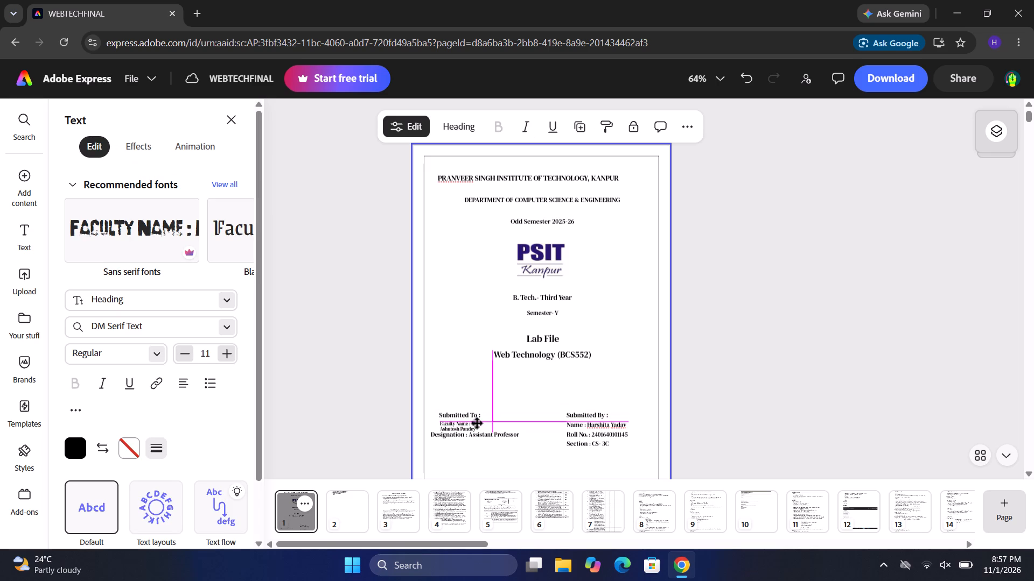
drag(477, 423, 474, 420)
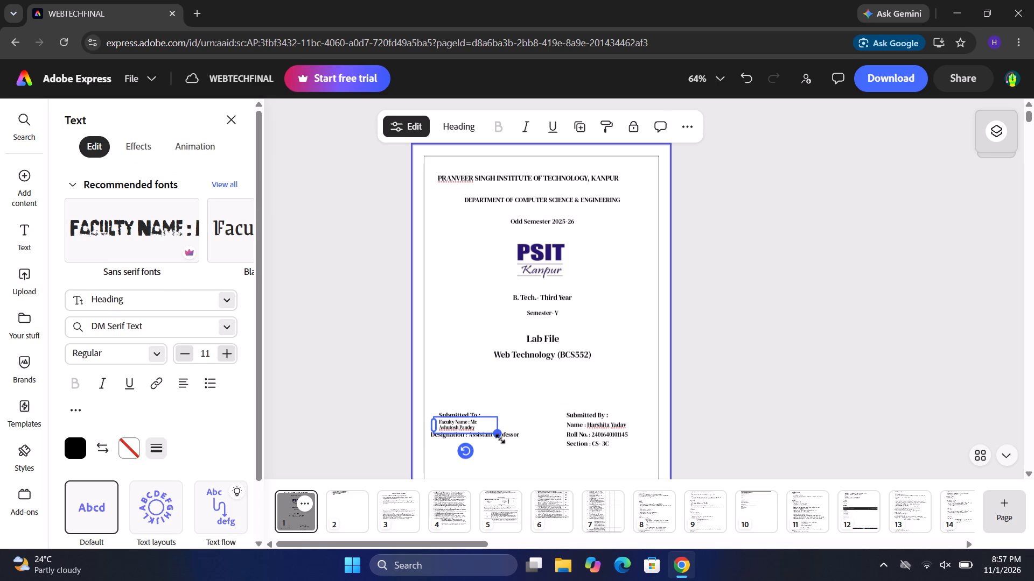
Scale the Faculty Name text up to size 12 and nudge it closer to the Submitted To line, ending the text editing.
drag(500, 438, 532, 417)
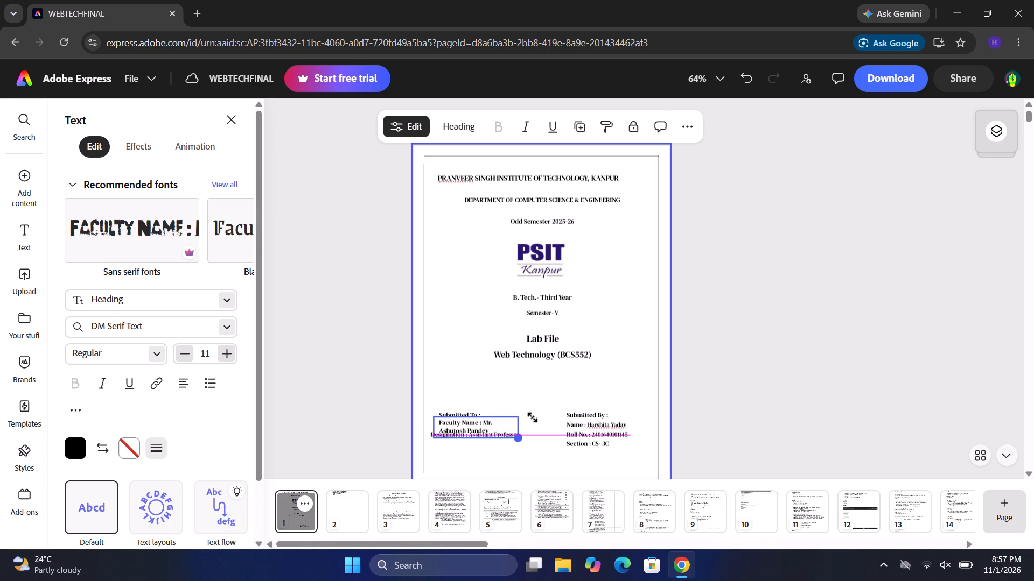
drag(532, 417, 515, 394)
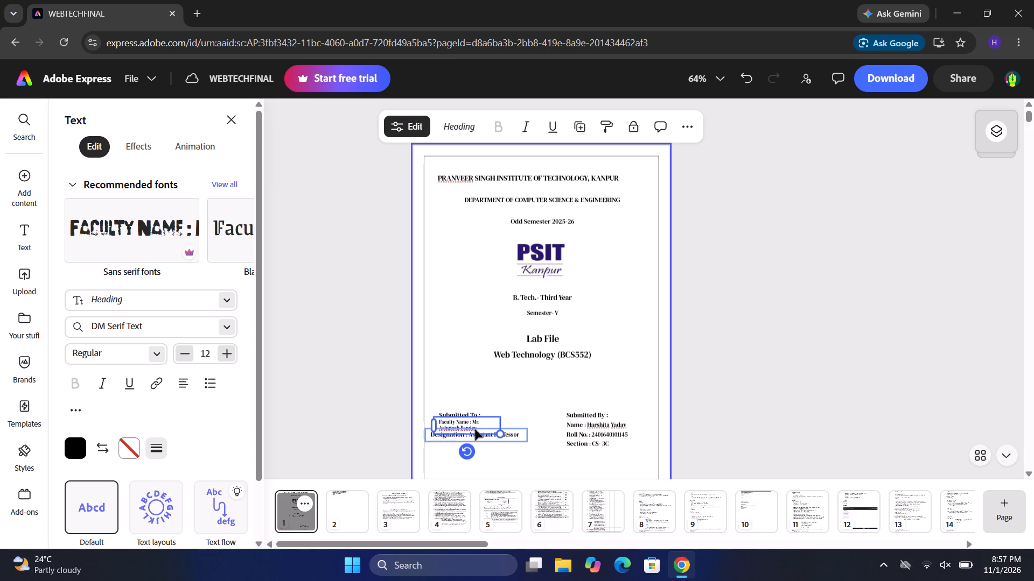
click(470, 427)
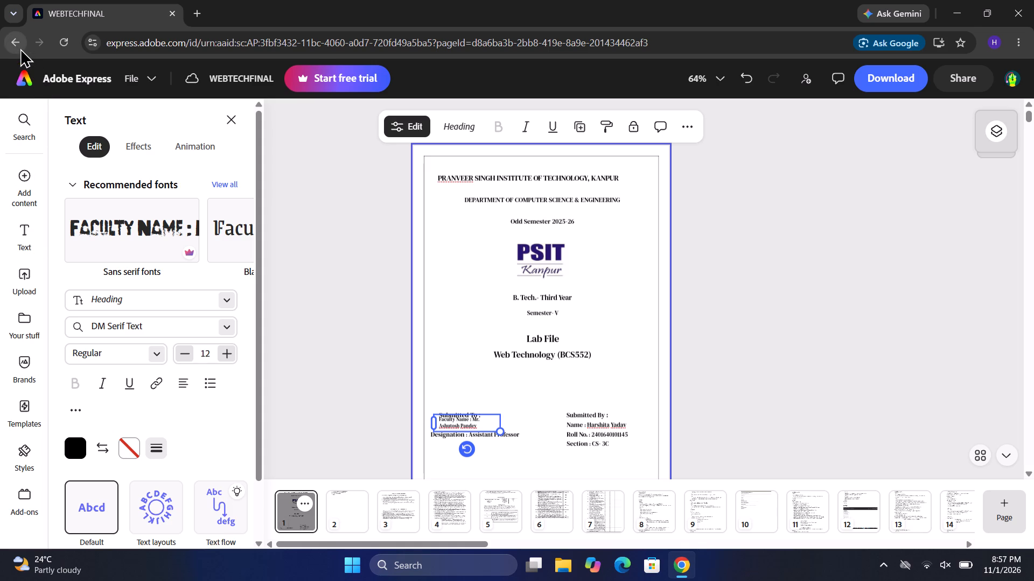
click(223, 120)
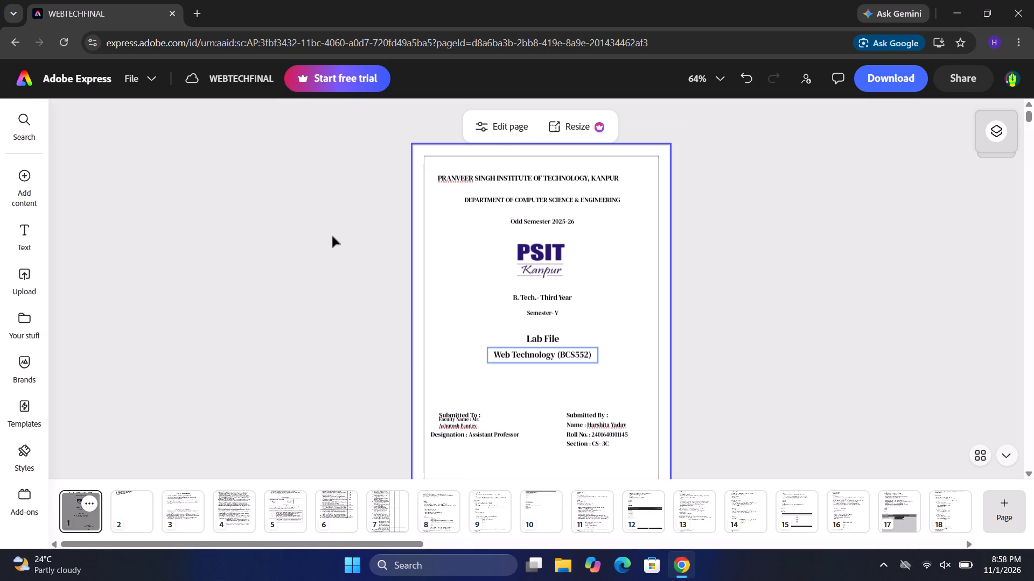
Leave the WEBTECHFINAL editor for the Adobe Express landing page and launch the free version's home page from there.
click(20, 41)
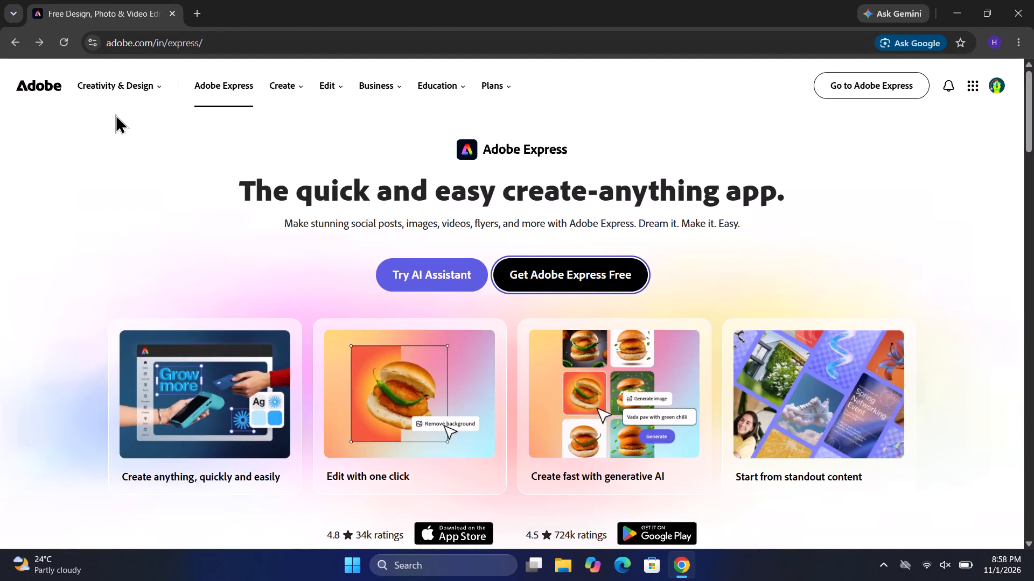
click(39, 81)
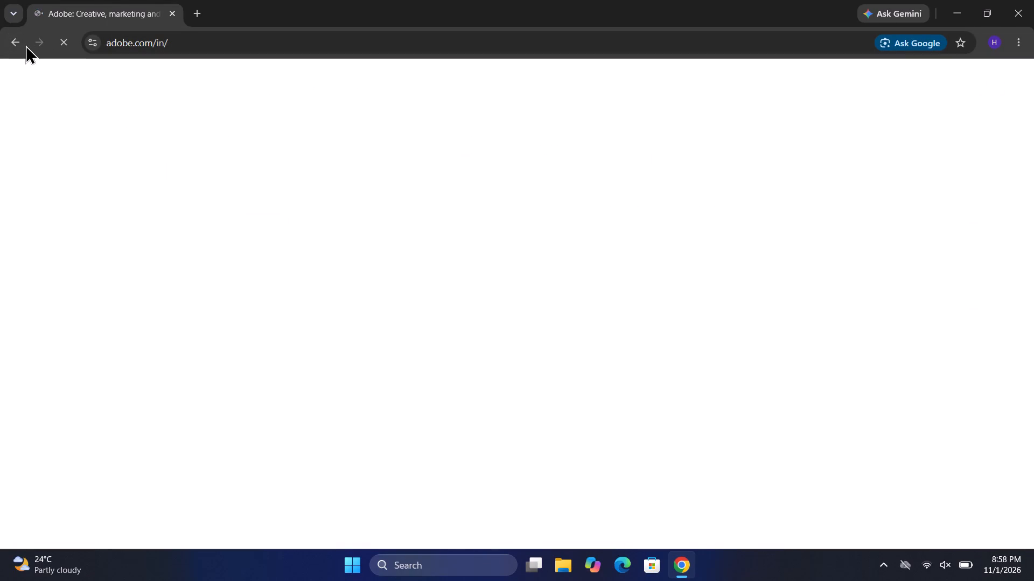
click(19, 41)
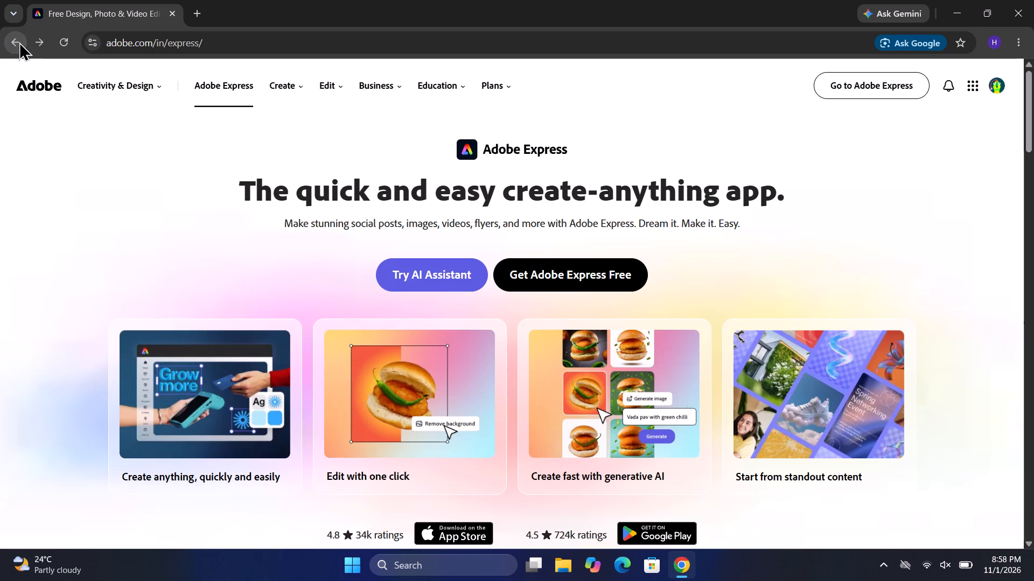
click(569, 275)
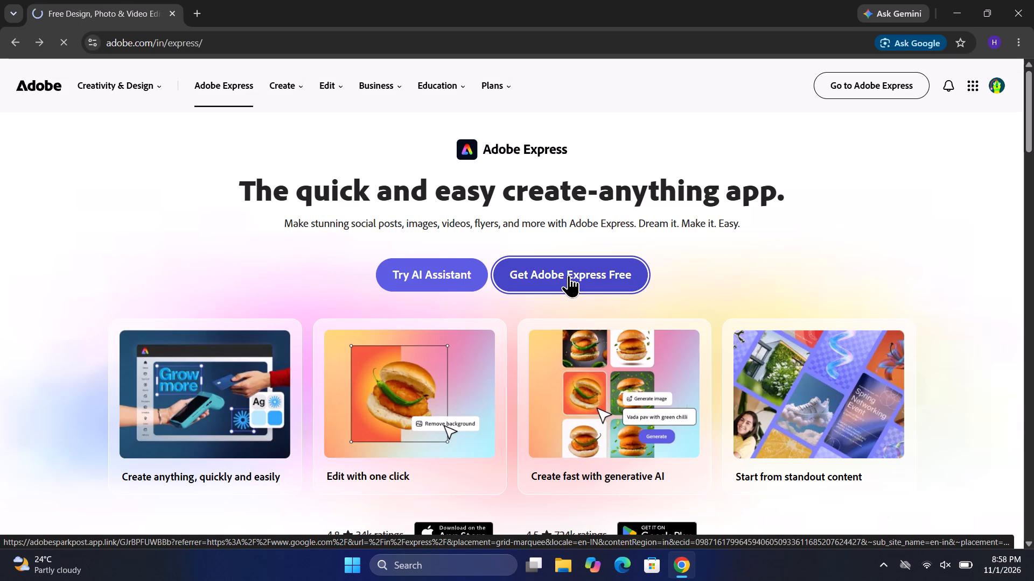
click(569, 275)
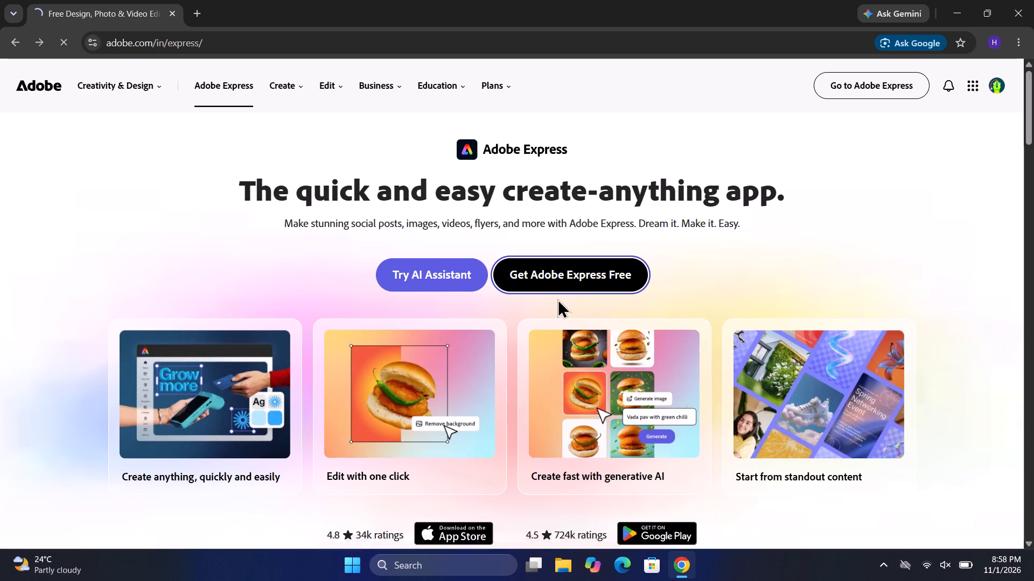
click(562, 279)
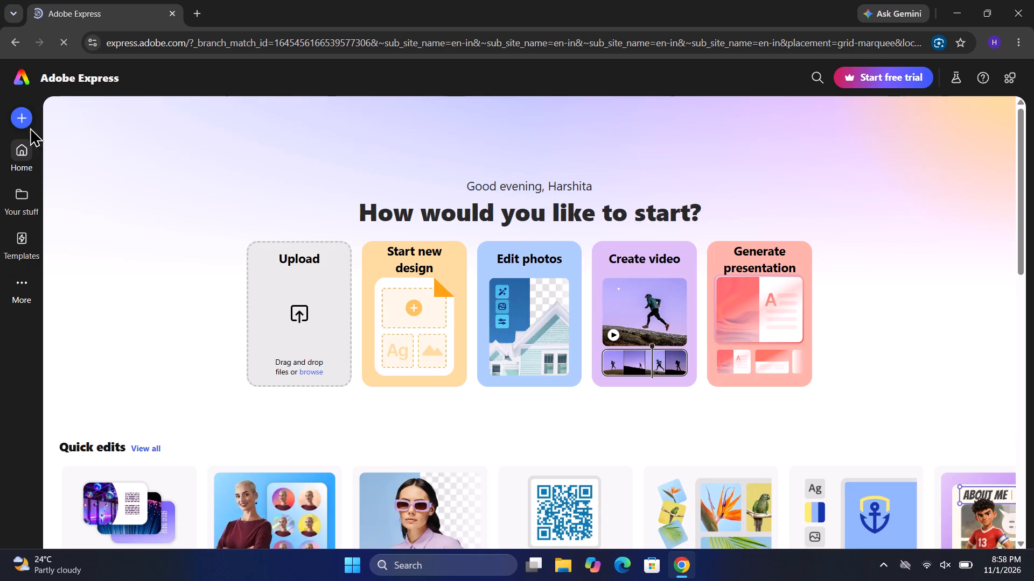
Examine the Document formats offered for creating a new design, leaving the Get started dialog without choosing one.
click(22, 122)
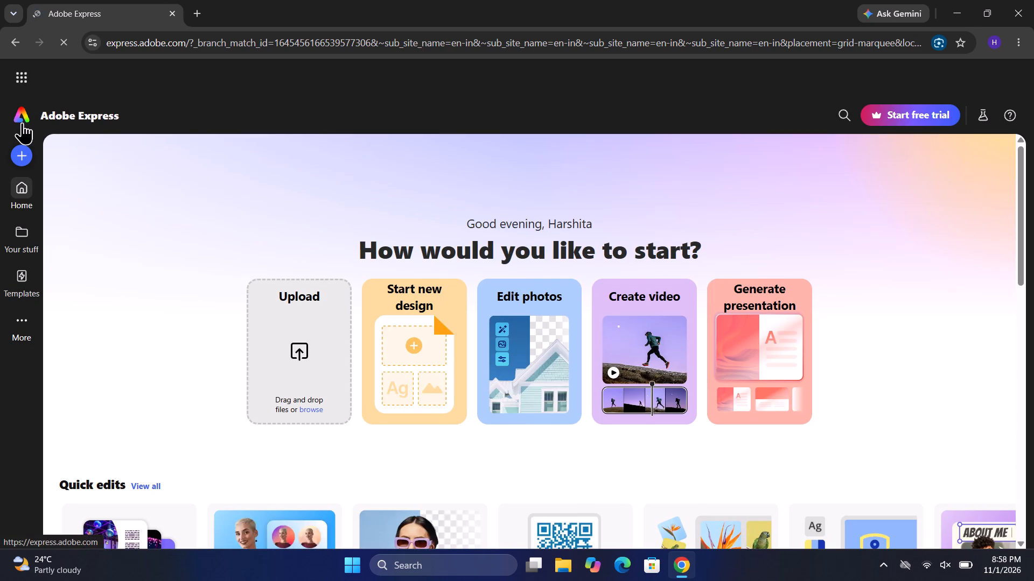
click(23, 155)
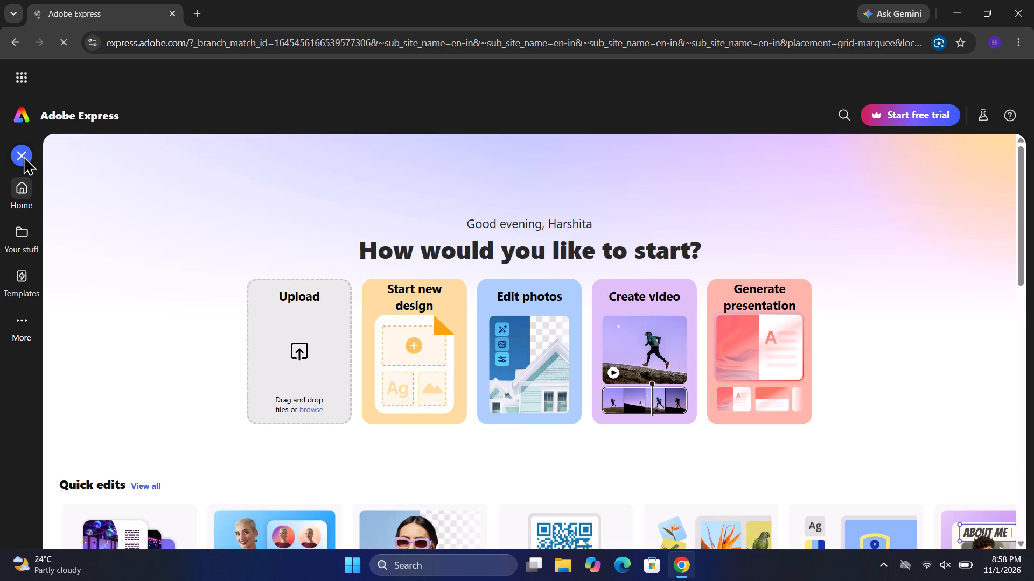
click(306, 362)
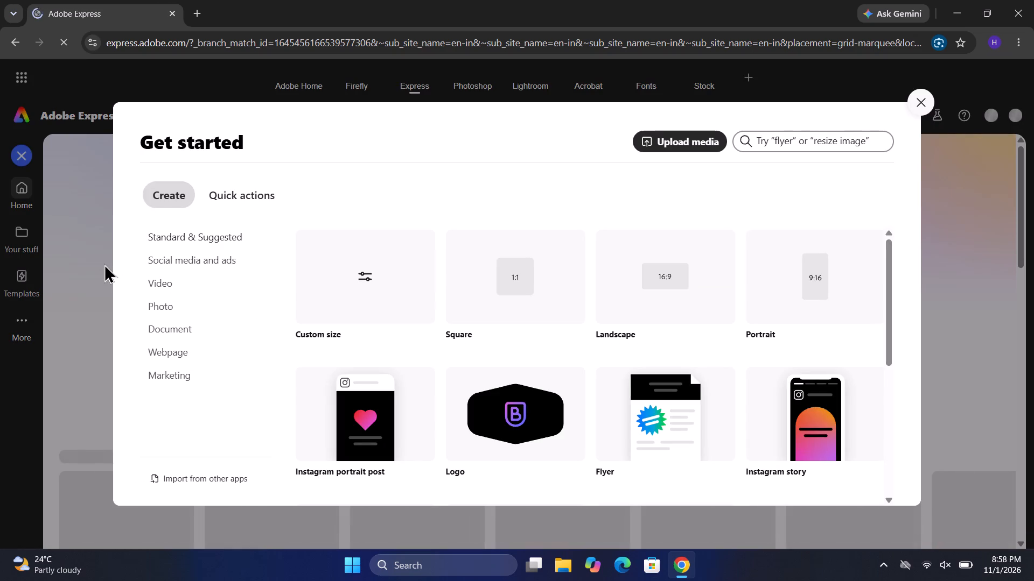
click(184, 330)
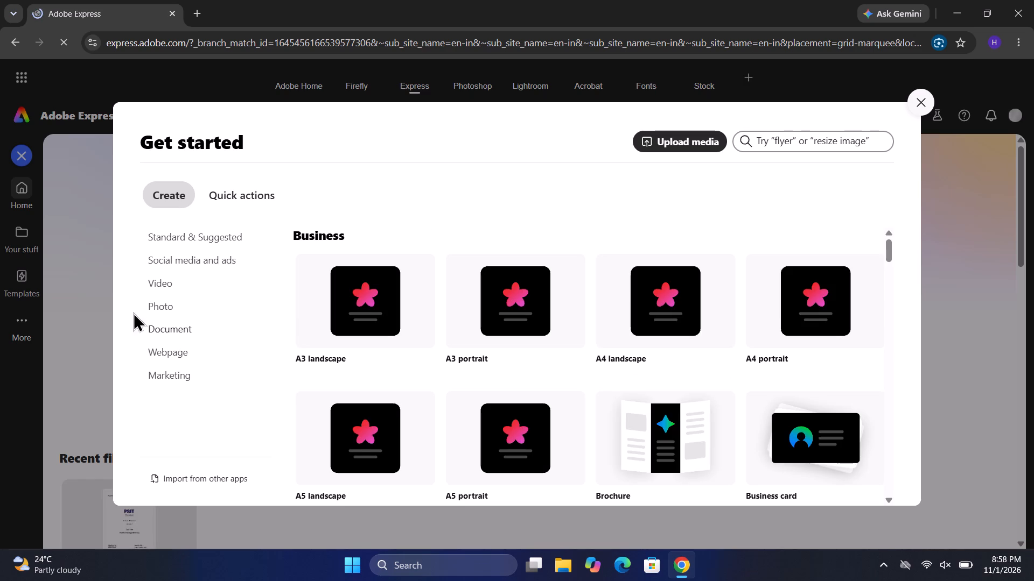
click(96, 309)
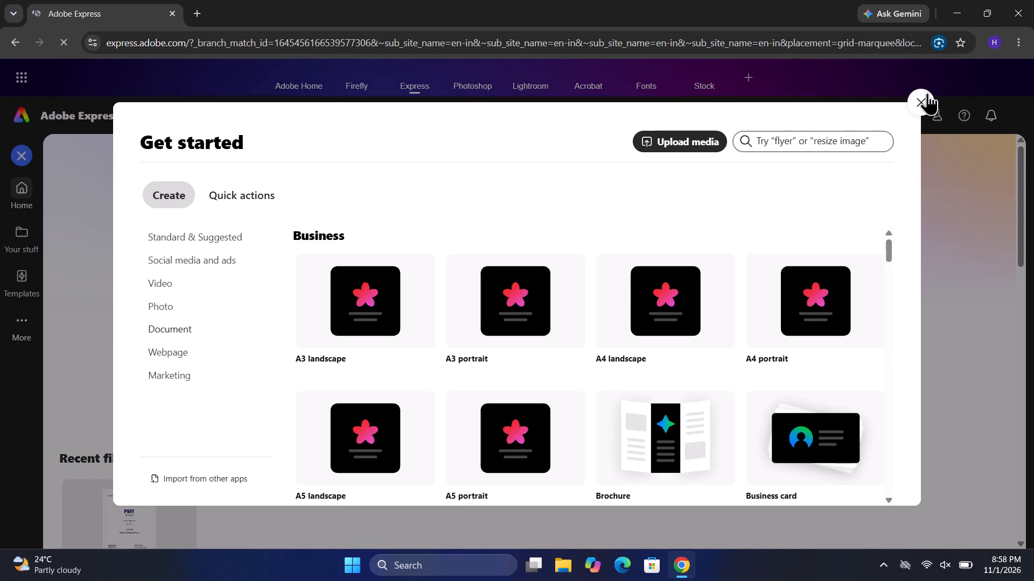
click(927, 93)
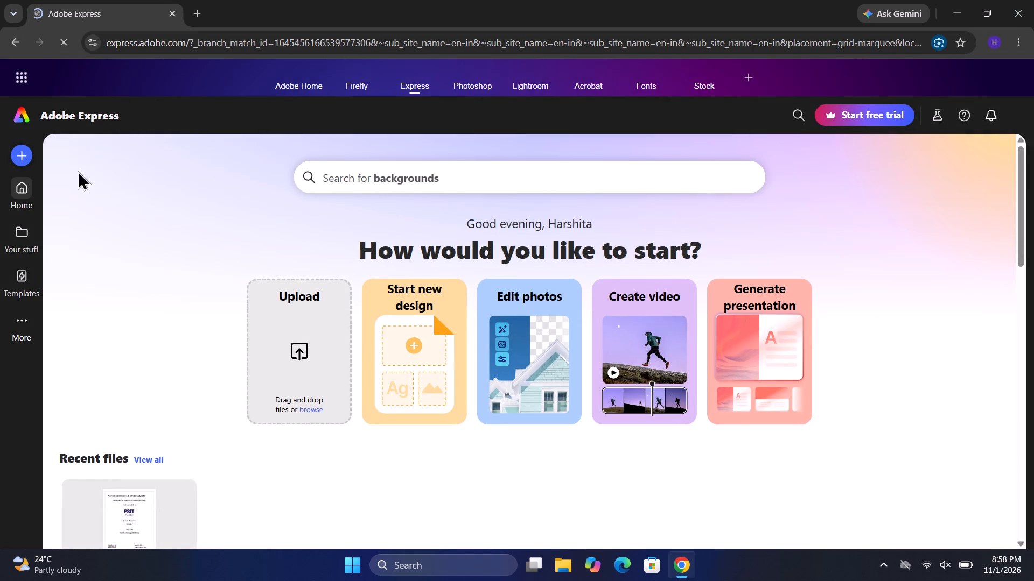
click(24, 157)
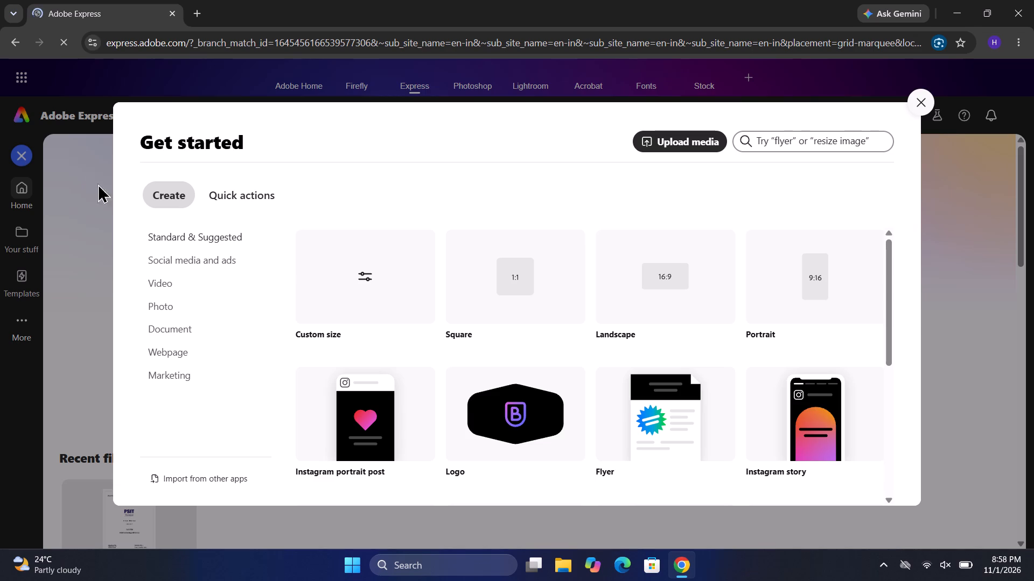
click(179, 328)
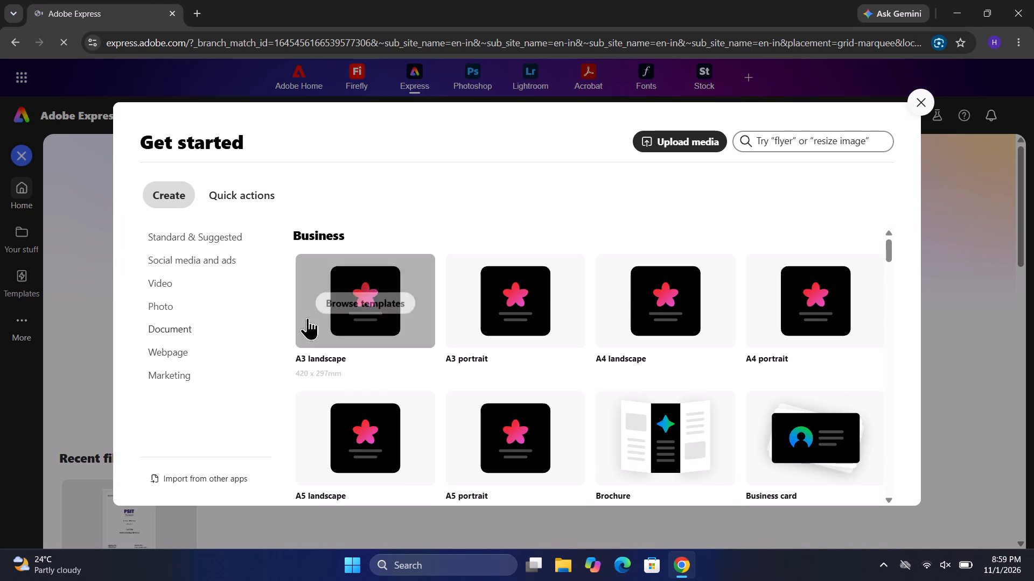
click(84, 346)
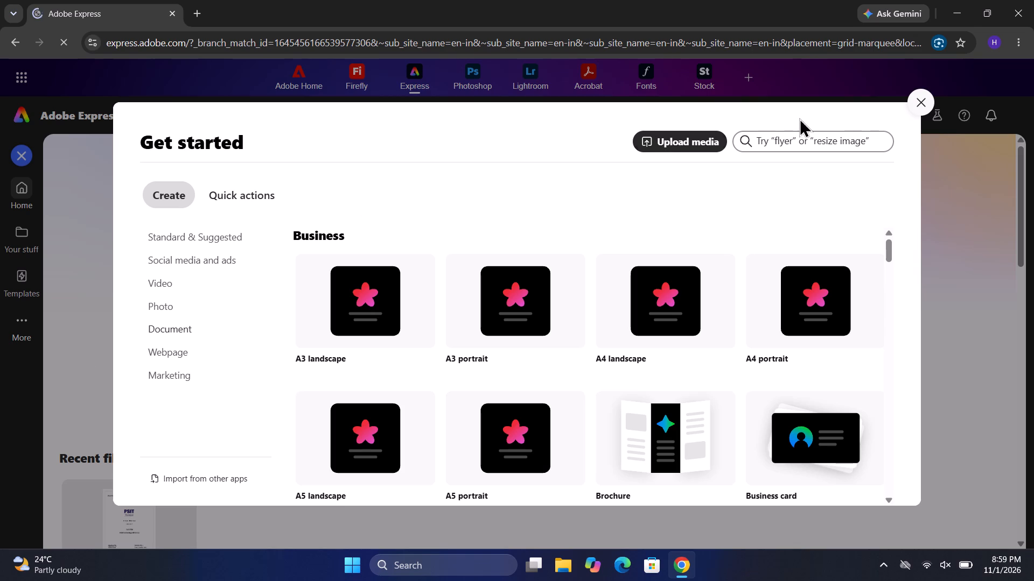
click(922, 101)
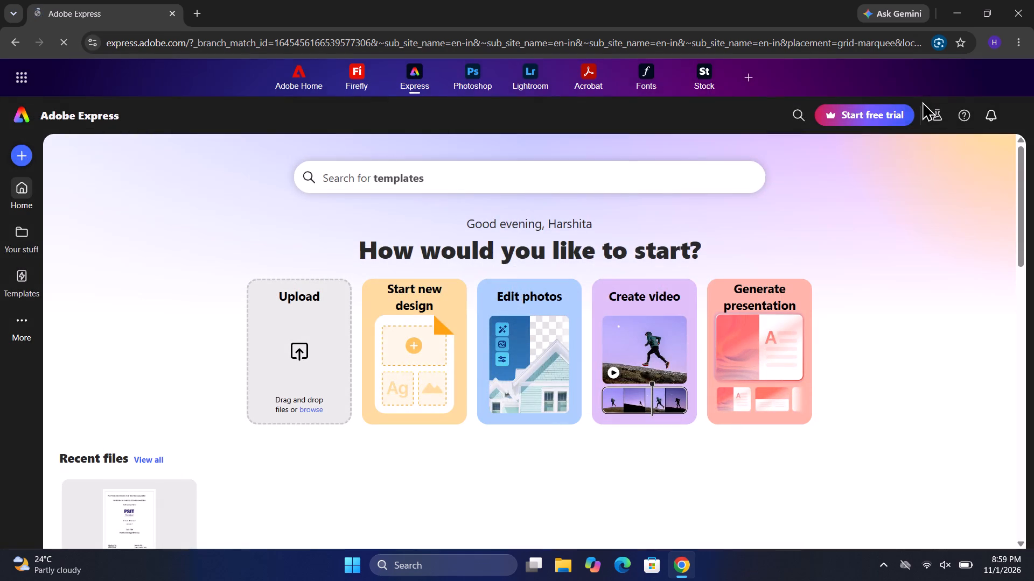
Close the Adobe Express page and relaunch Google Chrome with the Your Chrome profile.
click(174, 12)
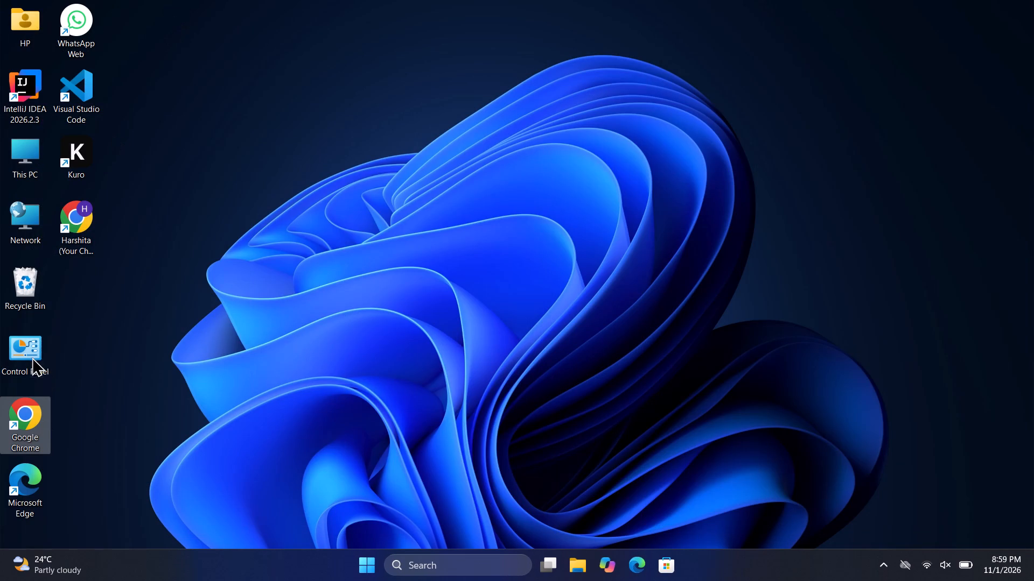
triple_click(22, 419)
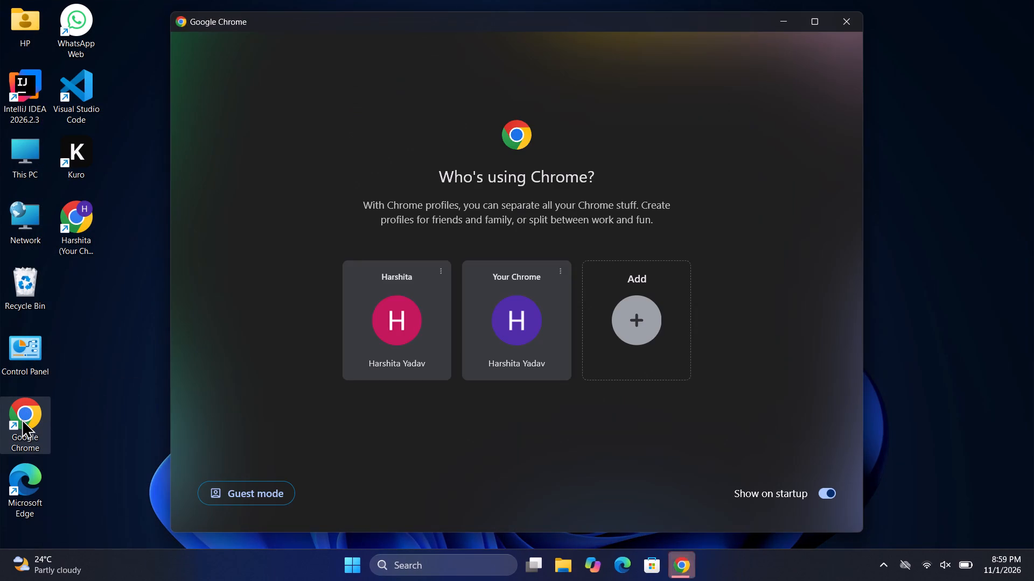
click(521, 315)
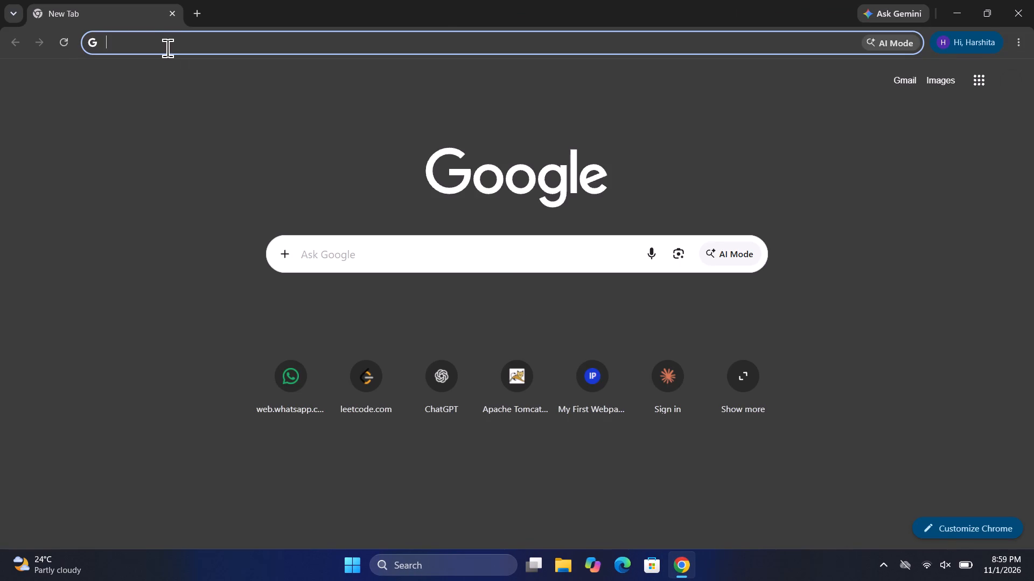
Search Google for adobe express again and launch the free version from the Adobe Express landing page.
click(167, 48)
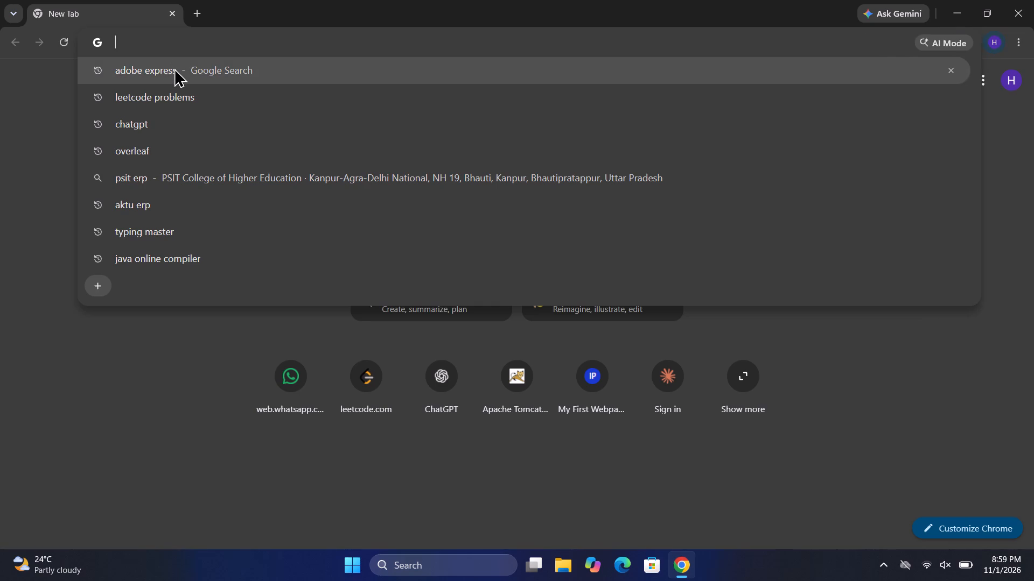
click(174, 68)
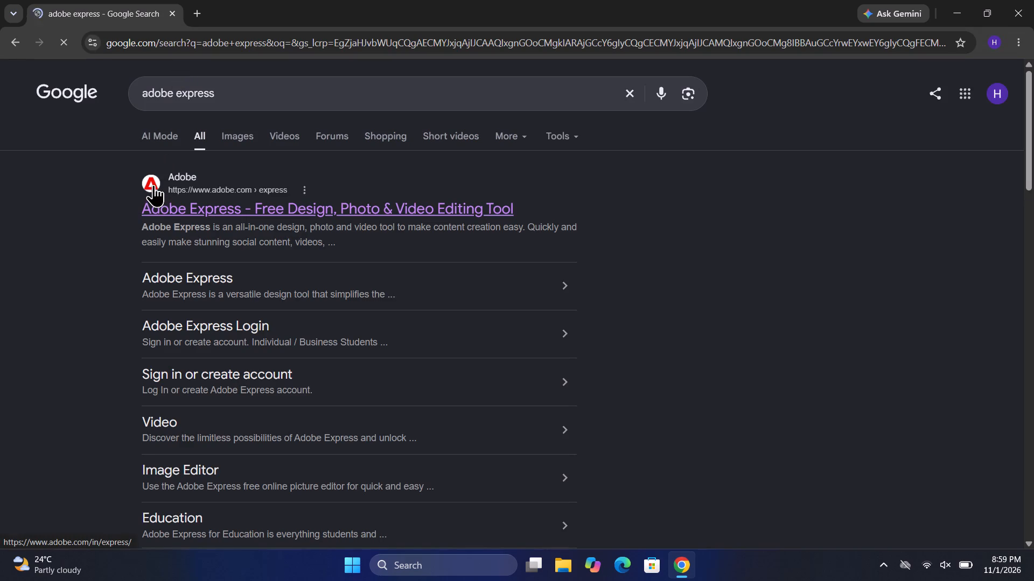
click(153, 185)
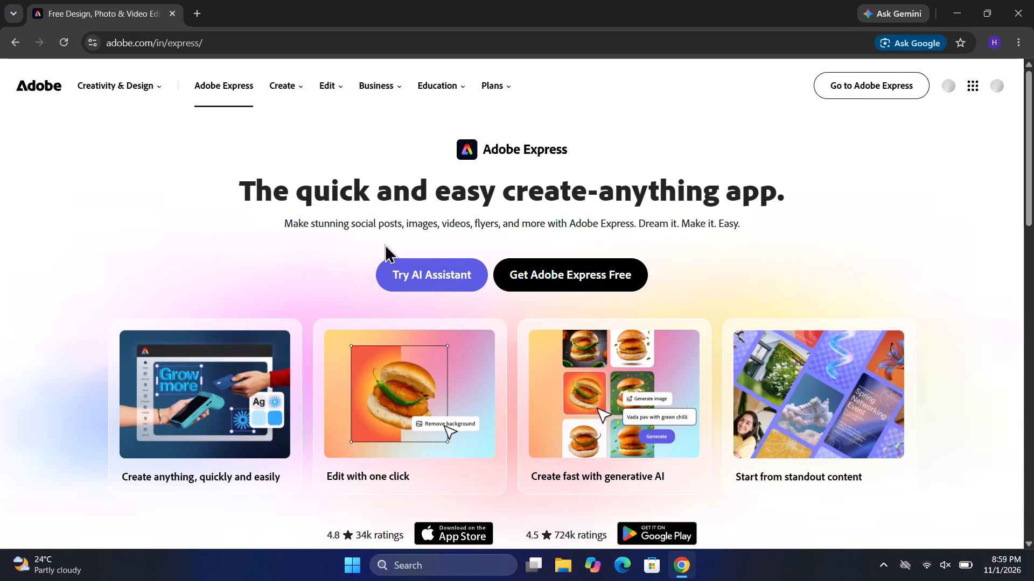
click(557, 274)
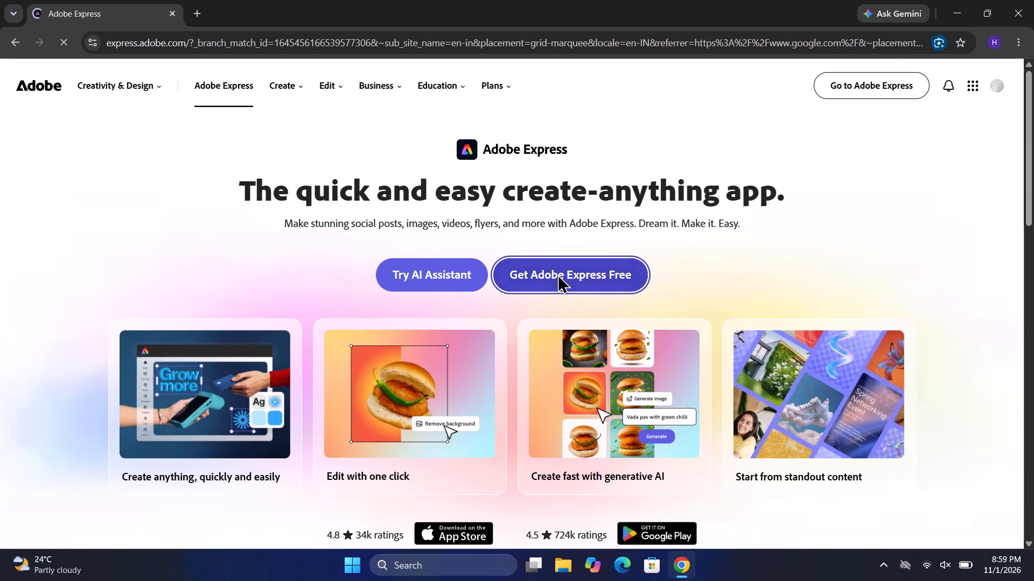
Refresh the available Wi-Fi networks and switch the connection to the Harshita network, then return to the WEBTECHFINAL document.
click(924, 564)
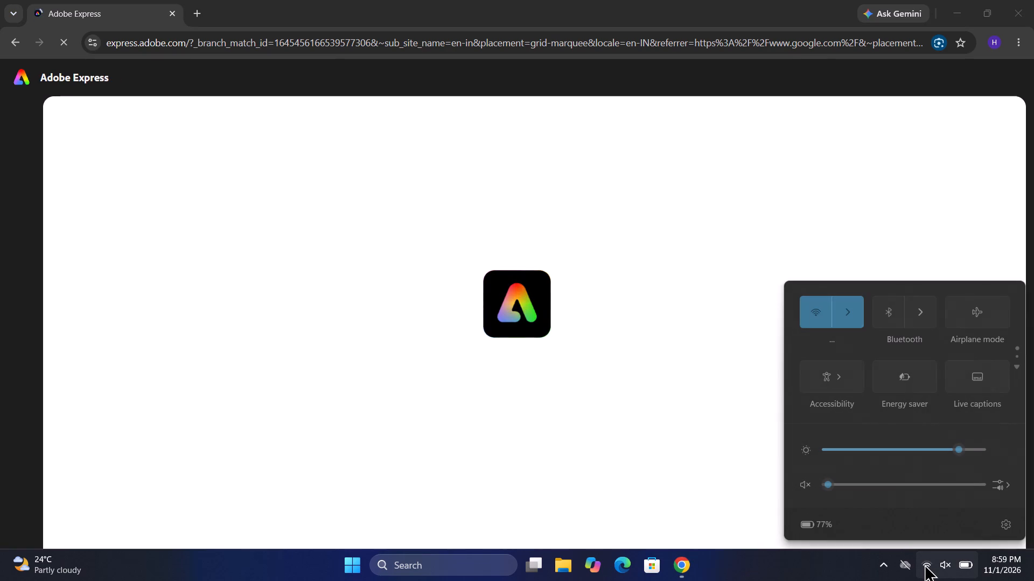
click(848, 311)
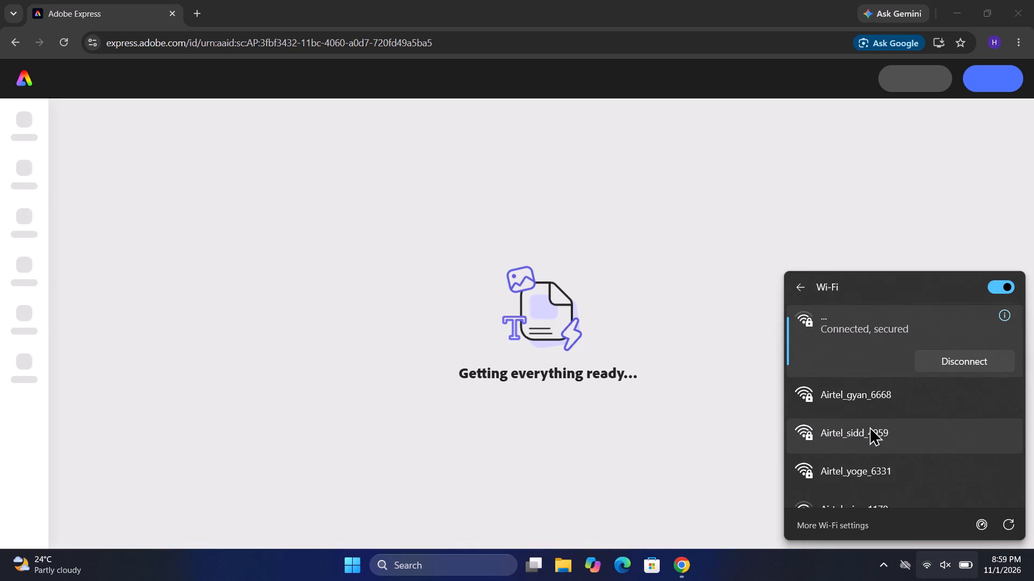
scroll(869, 426, down, 1)
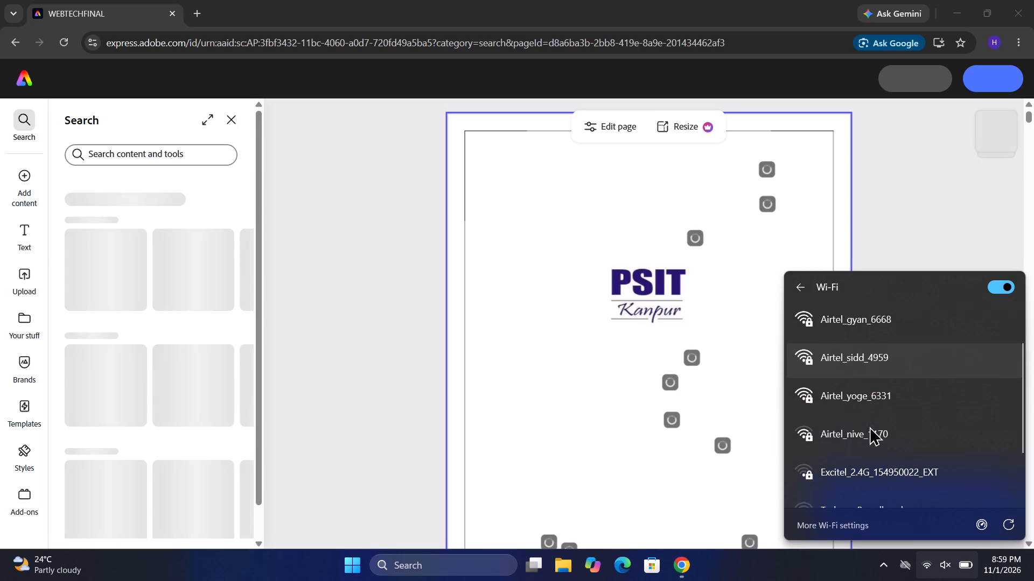
scroll(869, 426, down, 1)
scroll(869, 426, up, 2)
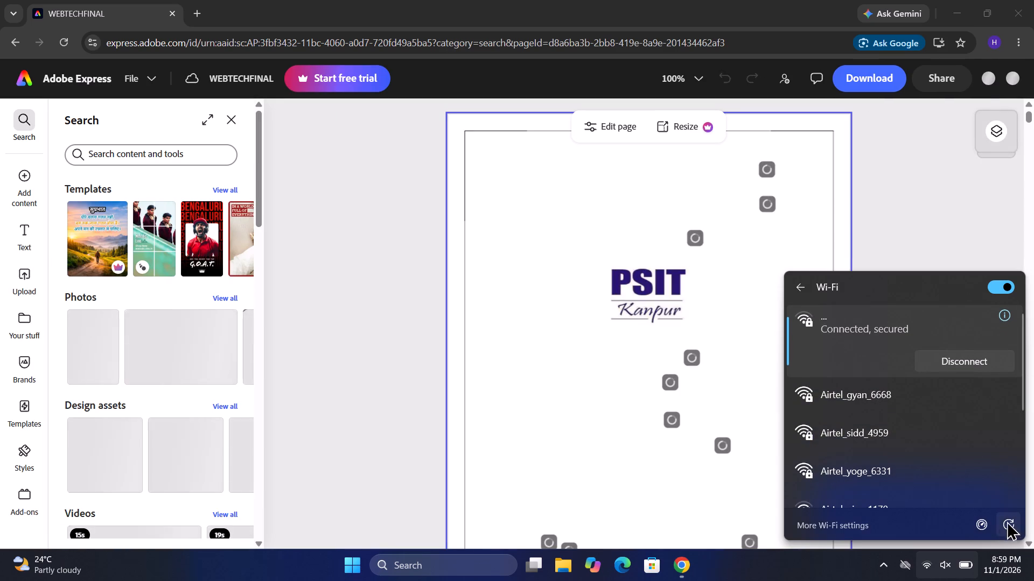
click(1017, 521)
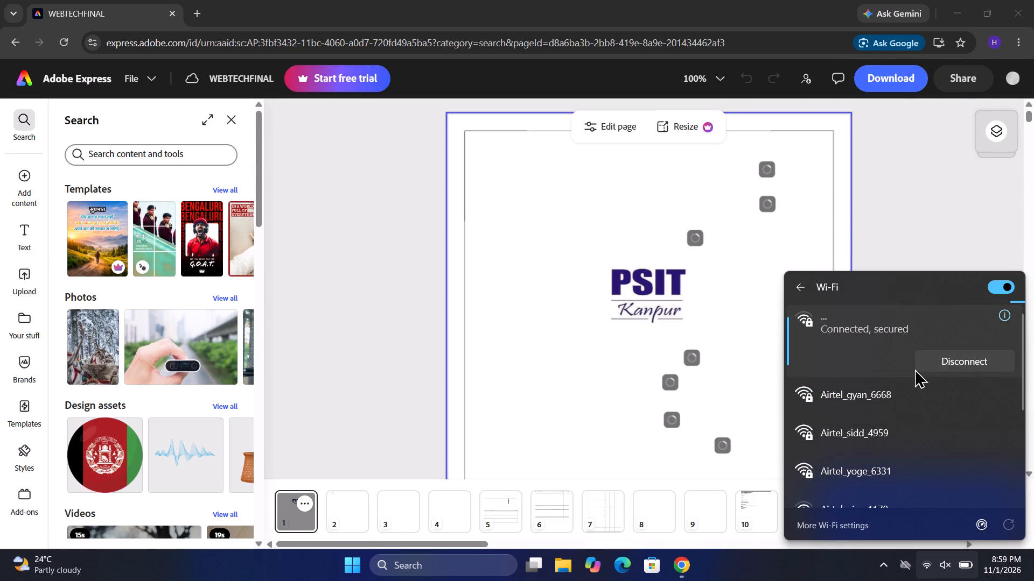
scroll(914, 369, up, 2)
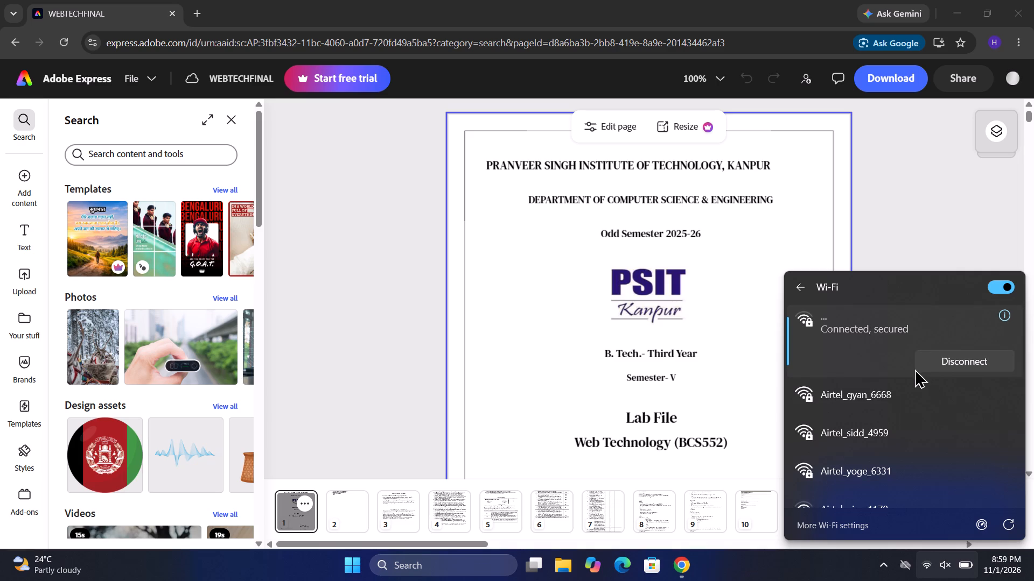
click(1008, 521)
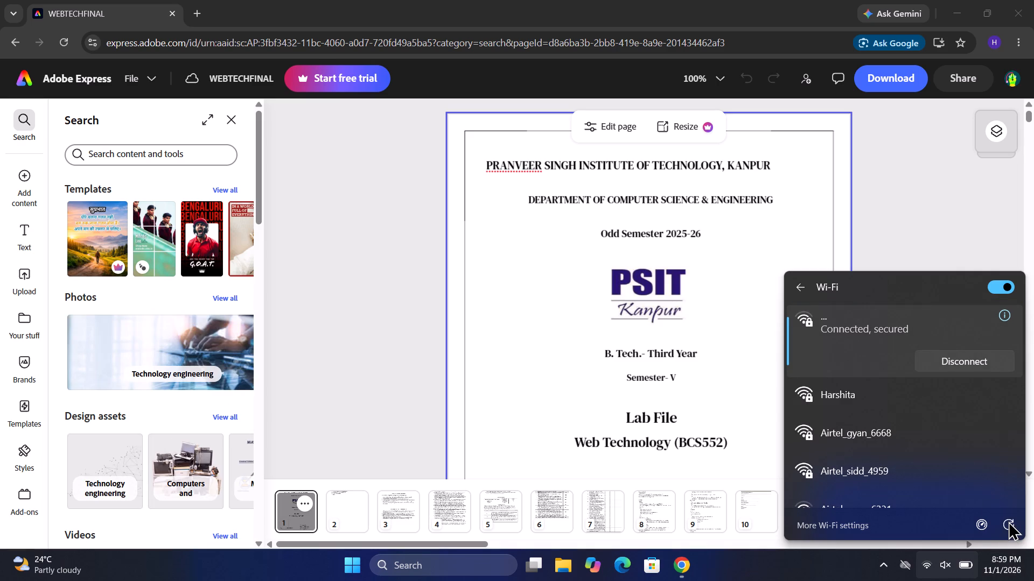
click(914, 408)
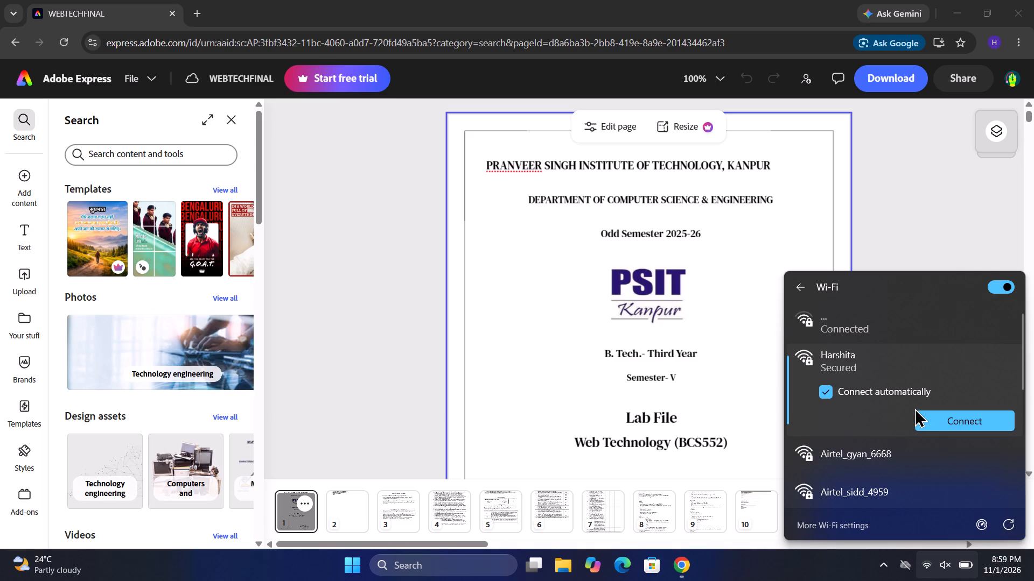
click(957, 423)
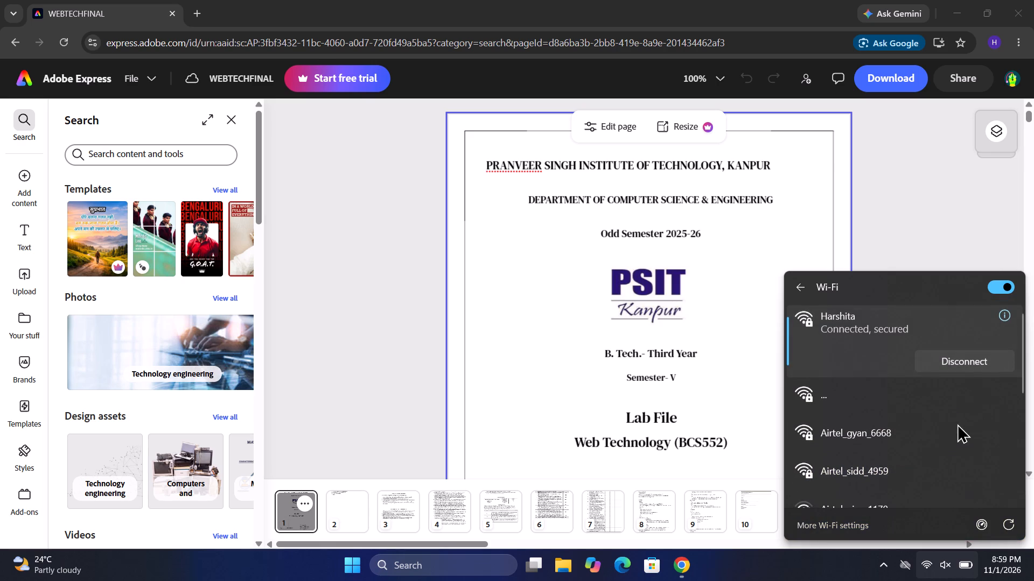
click(943, 249)
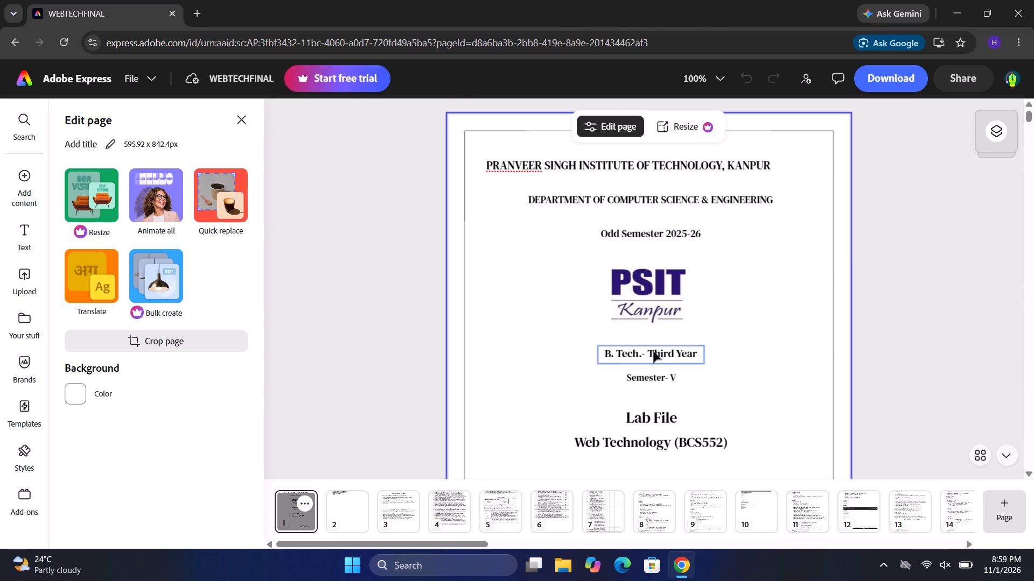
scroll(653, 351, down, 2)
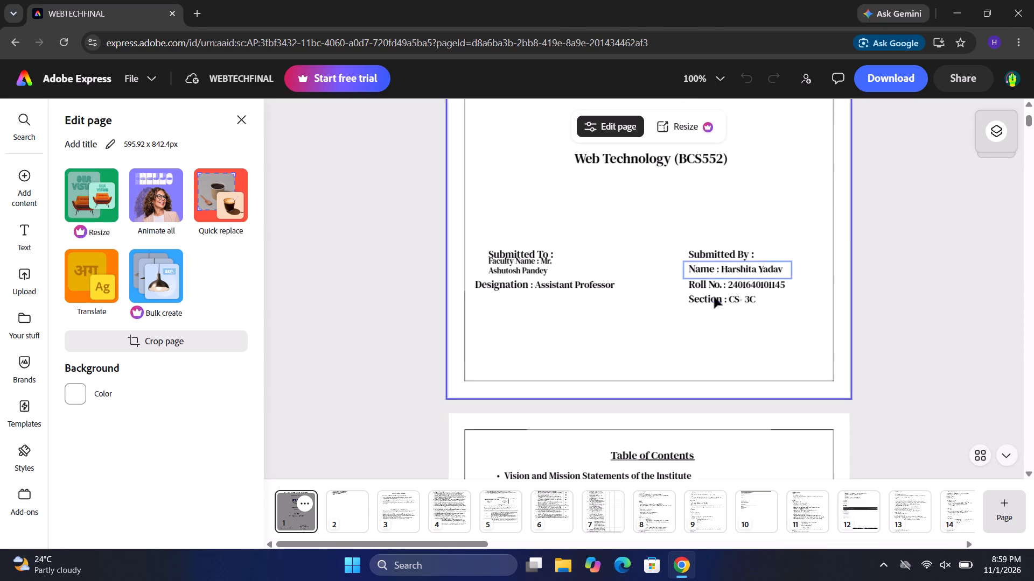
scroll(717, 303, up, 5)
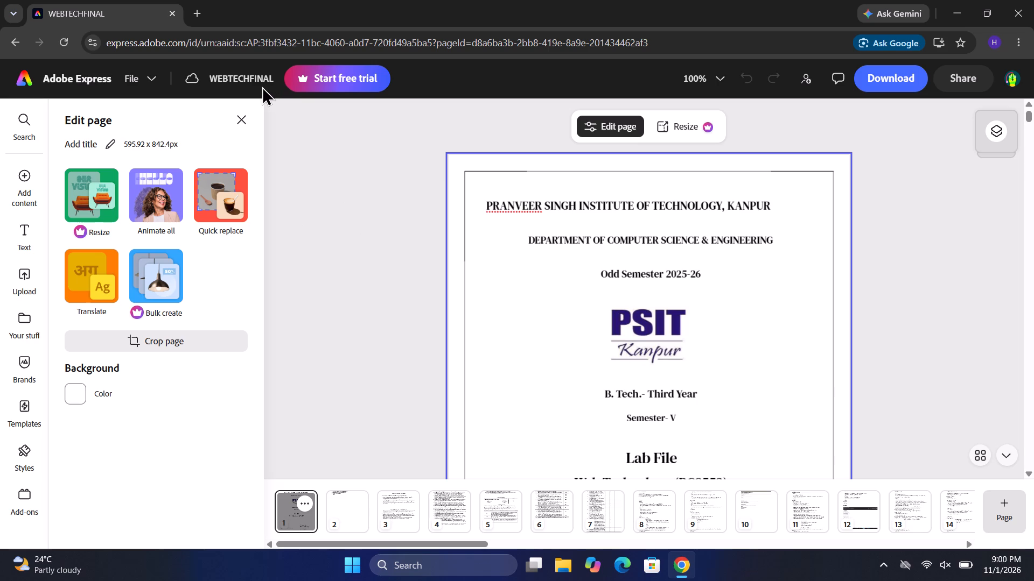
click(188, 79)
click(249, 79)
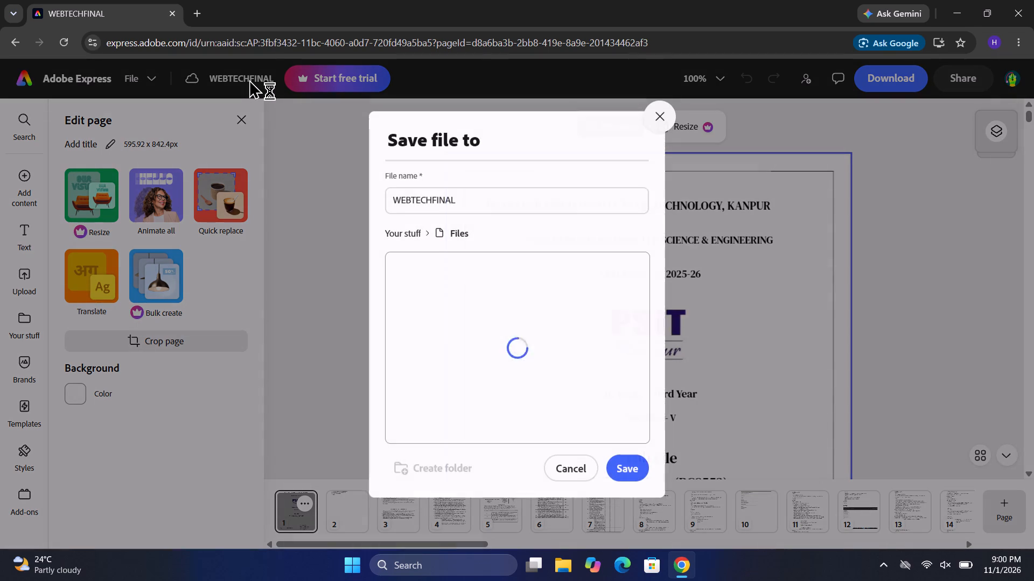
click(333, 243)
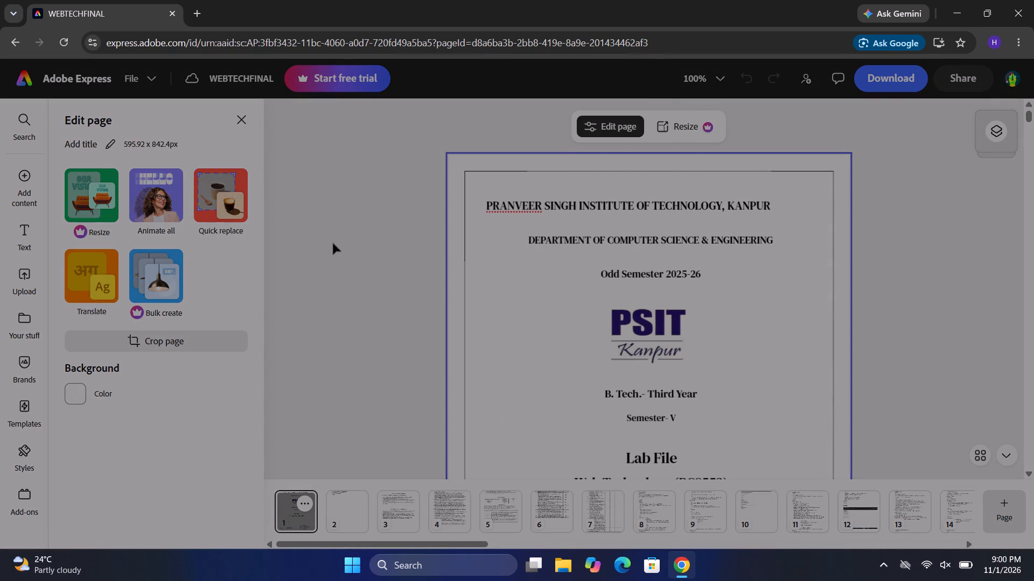
Examine the WEBTECHFINAL cover page from the institute heading to the Submitted To and Submitted By details, with the page-editing options hidden.
scroll(756, 328, down, 2)
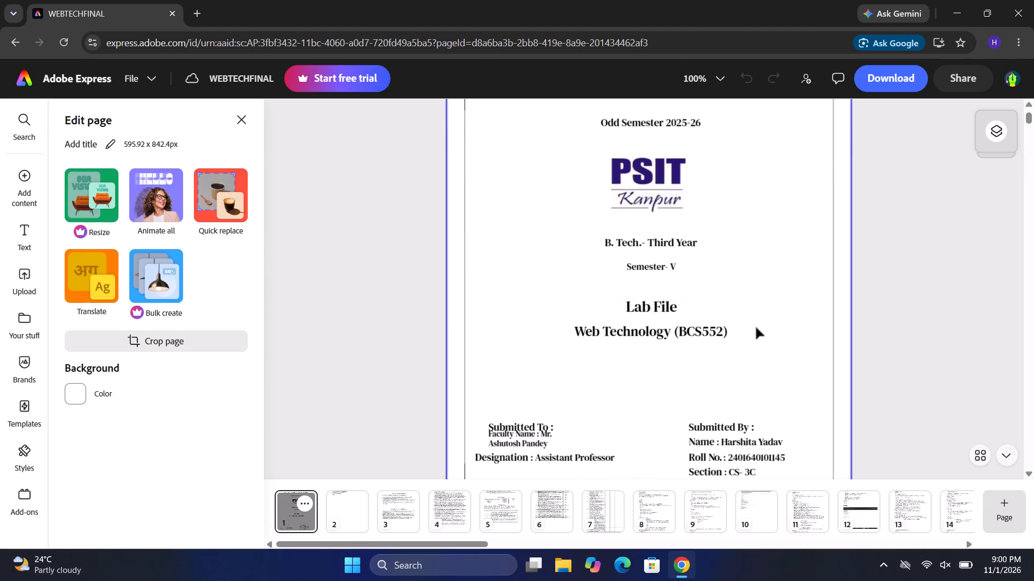
scroll(756, 328, down, 1)
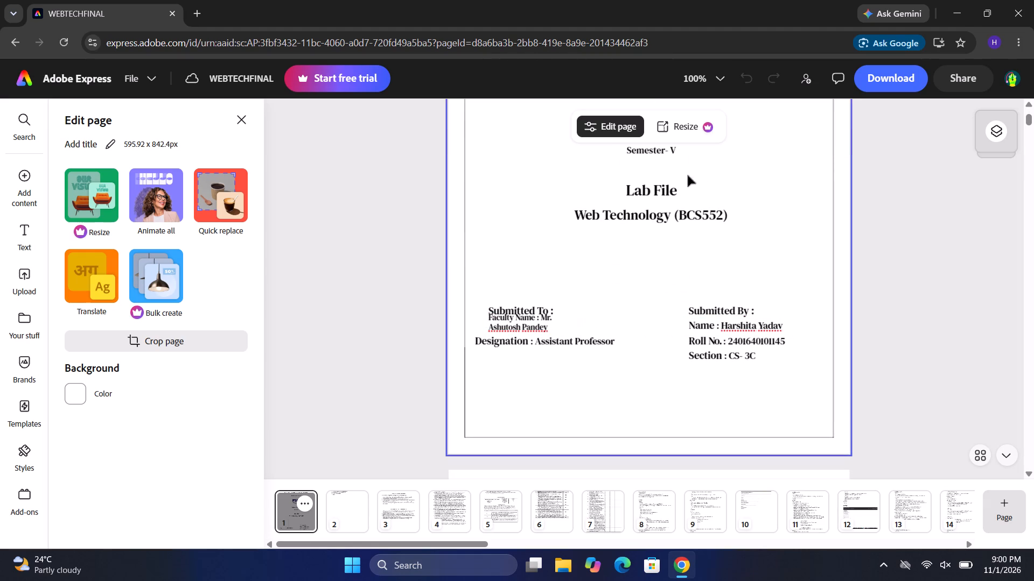
scroll(588, 307, up, 3)
scroll(588, 307, down, 2)
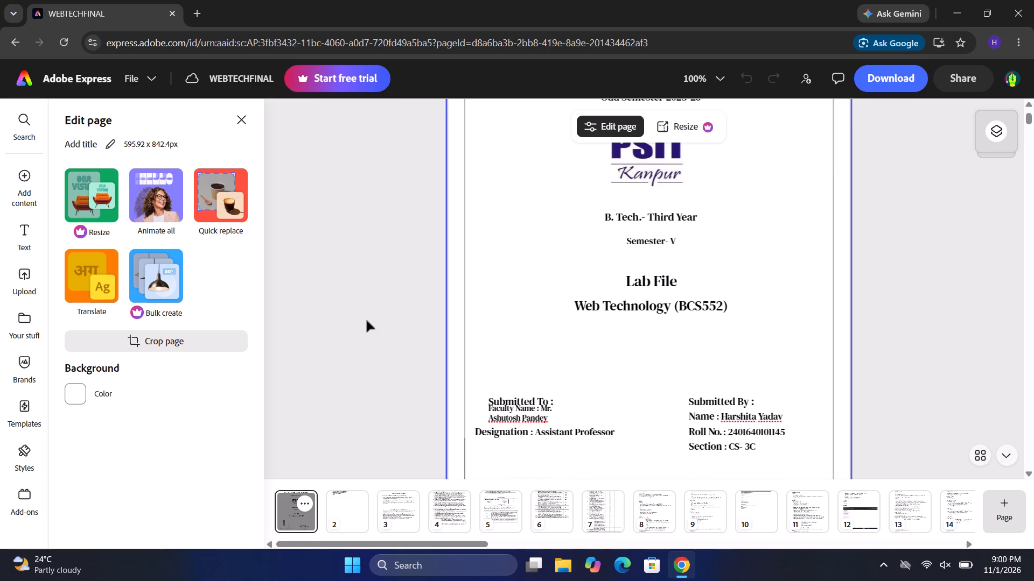
scroll(648, 314, up, 3)
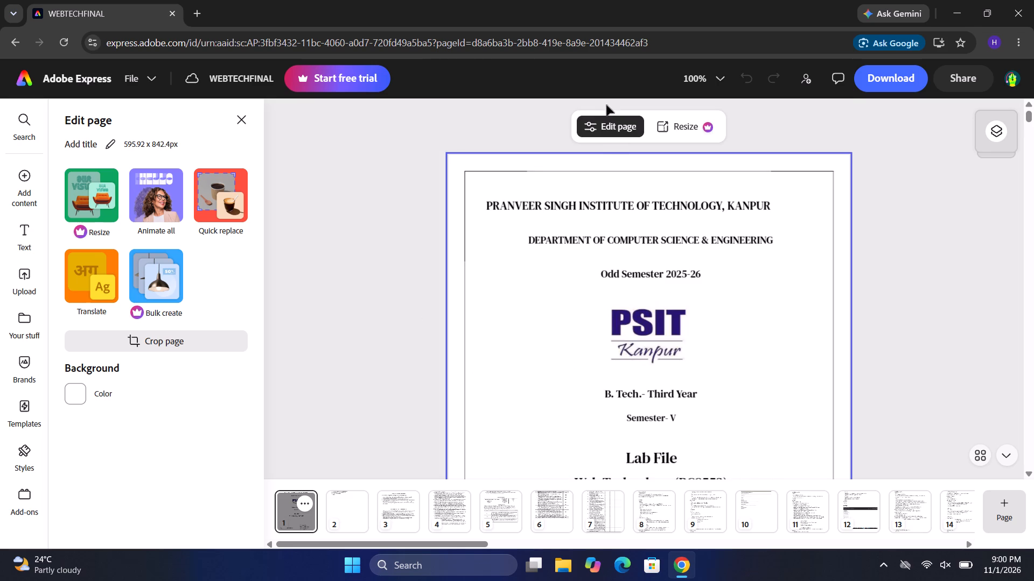
click(599, 125)
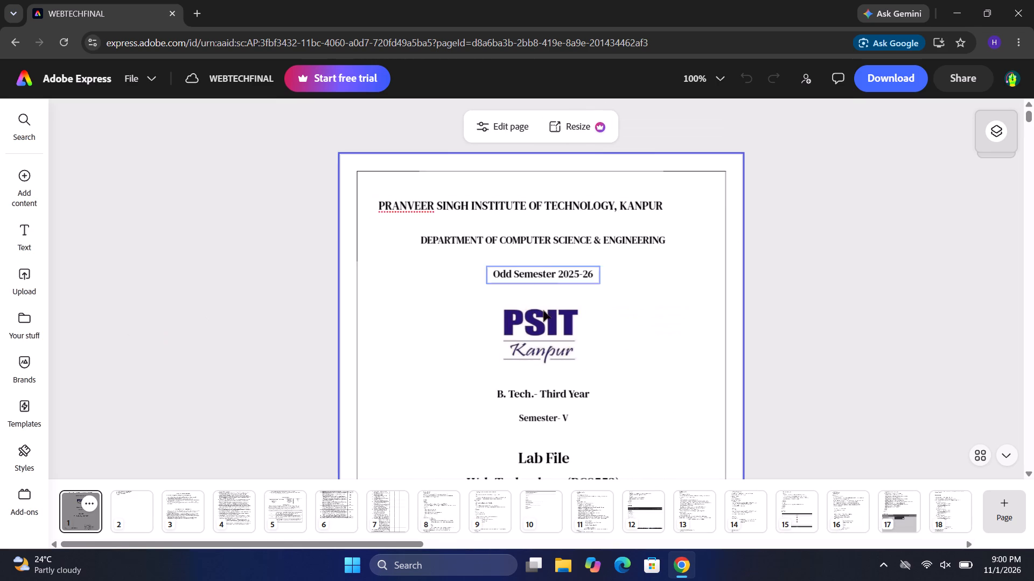
scroll(541, 329, down, 2)
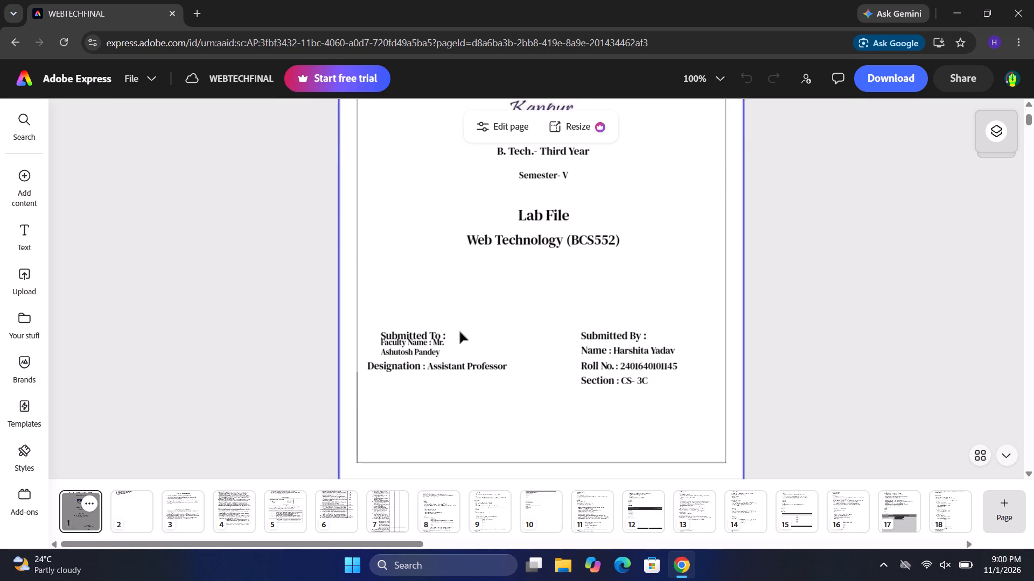
click(460, 332)
scroll(403, 263, up, 2)
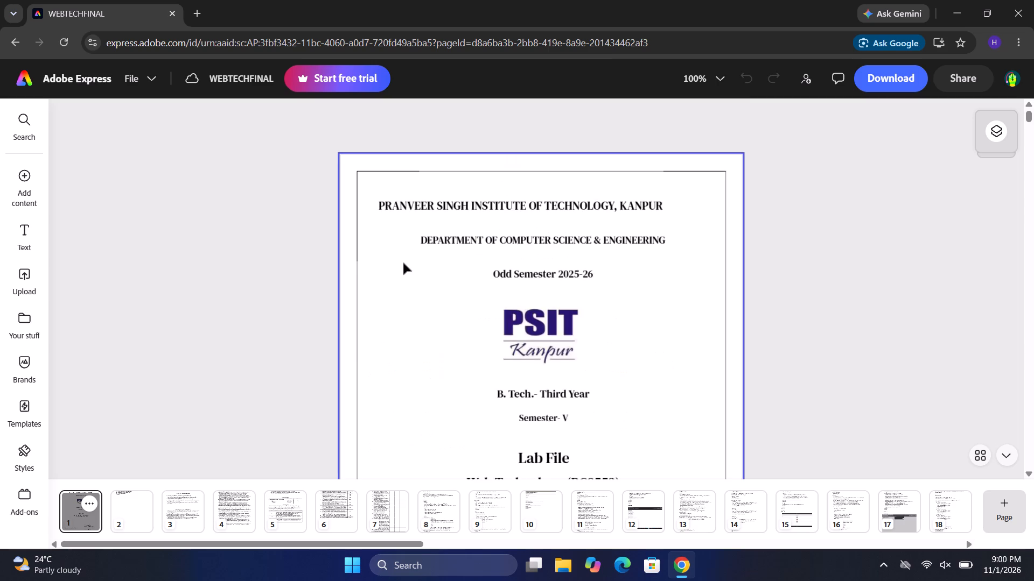
scroll(403, 263, down, 2)
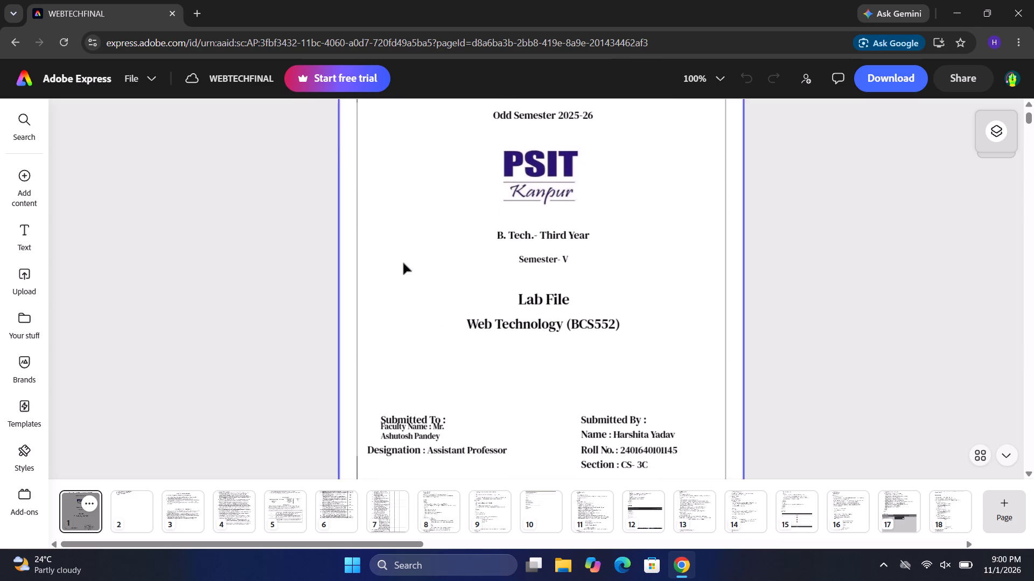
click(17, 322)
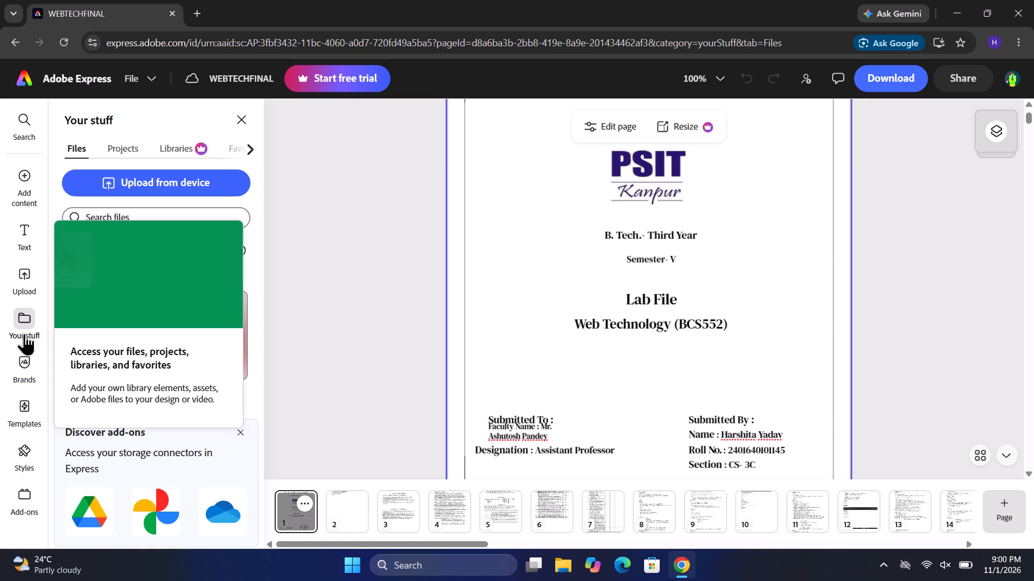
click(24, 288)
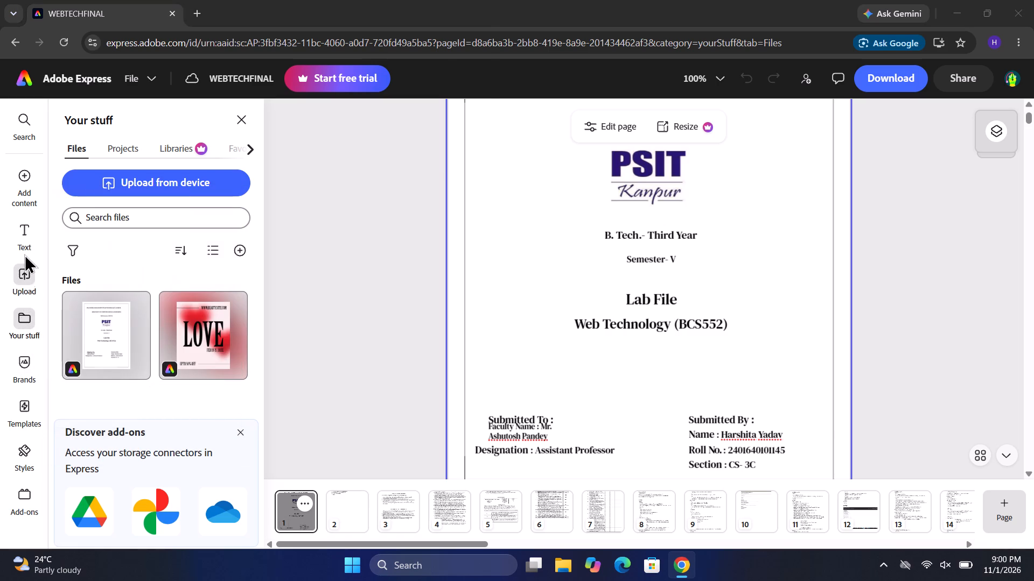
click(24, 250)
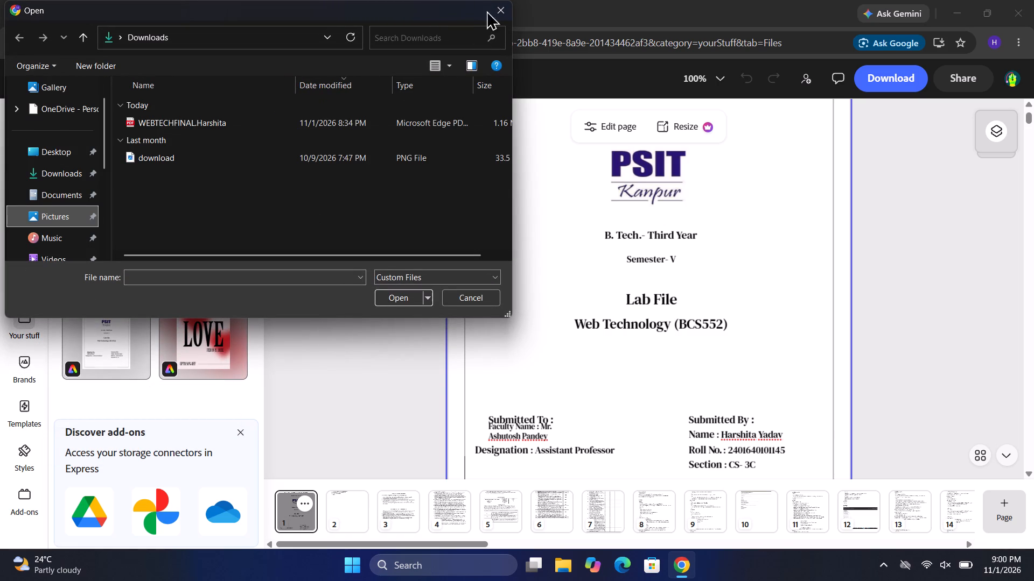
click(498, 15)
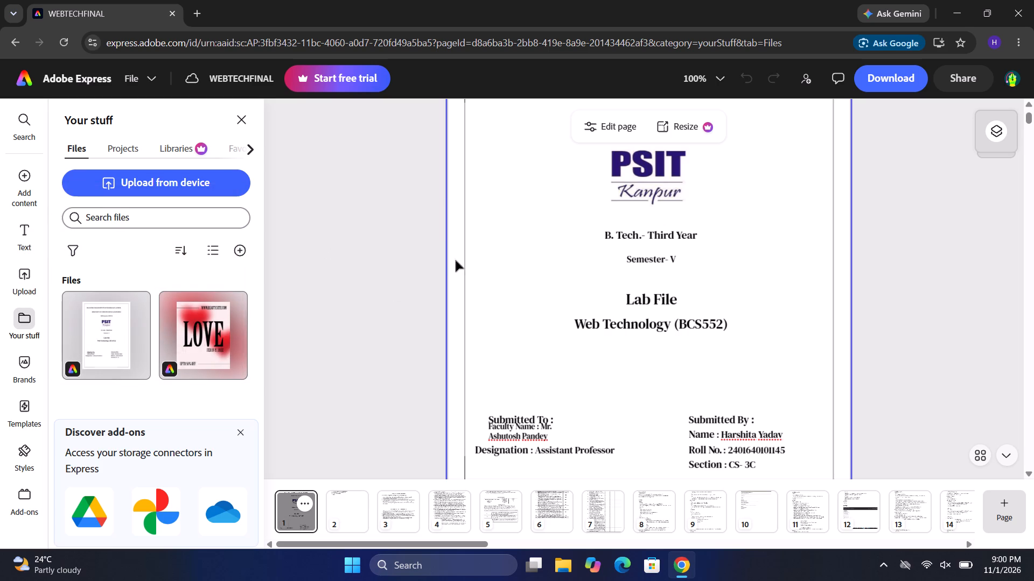
Add a Heading-style text box to the cover page near the Name line in the Submitted By block.
scroll(689, 388, down, 1)
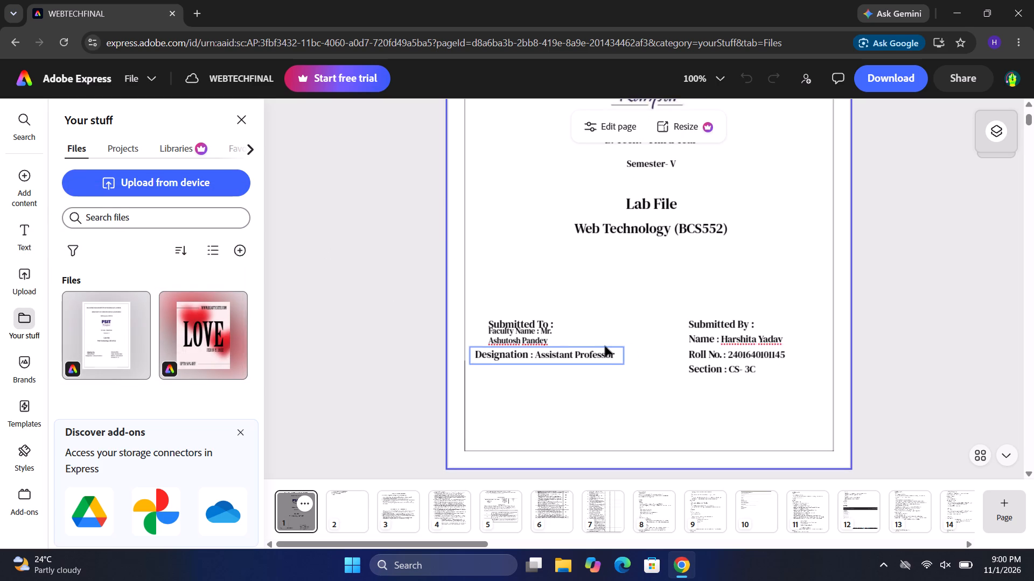
click(785, 341)
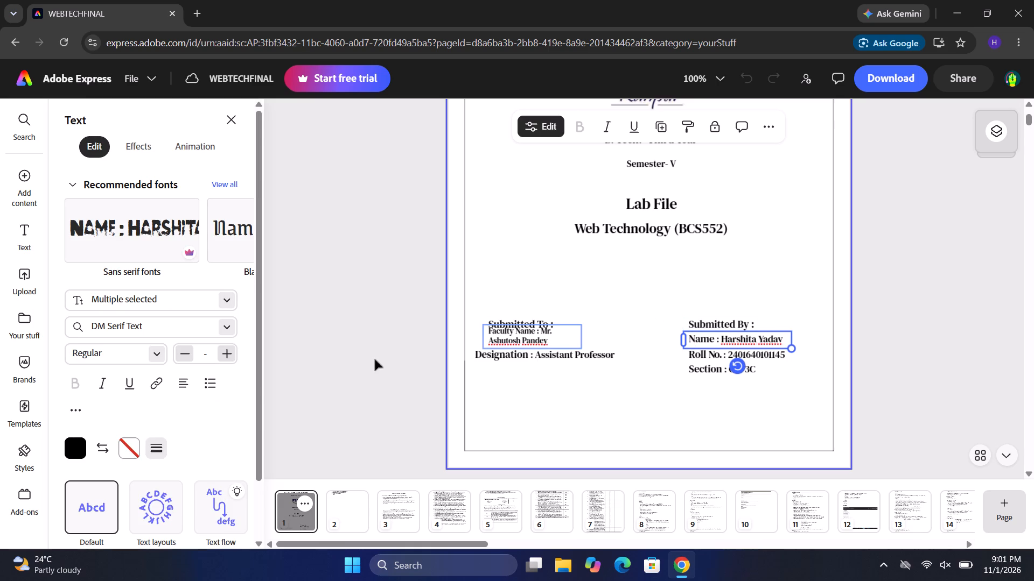
click(30, 242)
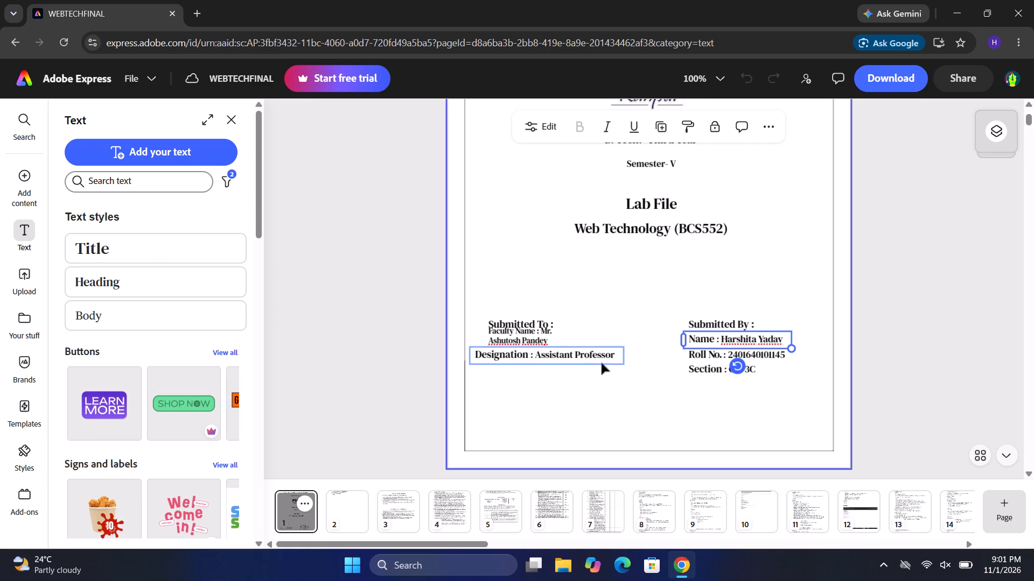
click(195, 288)
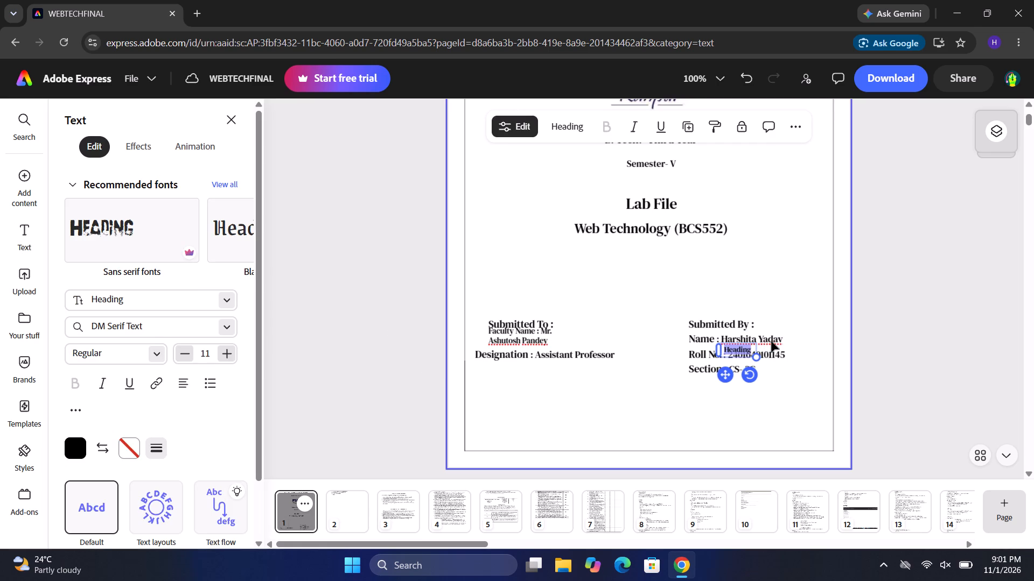
Widen the new Heading text box to about the end of the Roll No. line and select part of its placeholder text.
drag(756, 346, 775, 323)
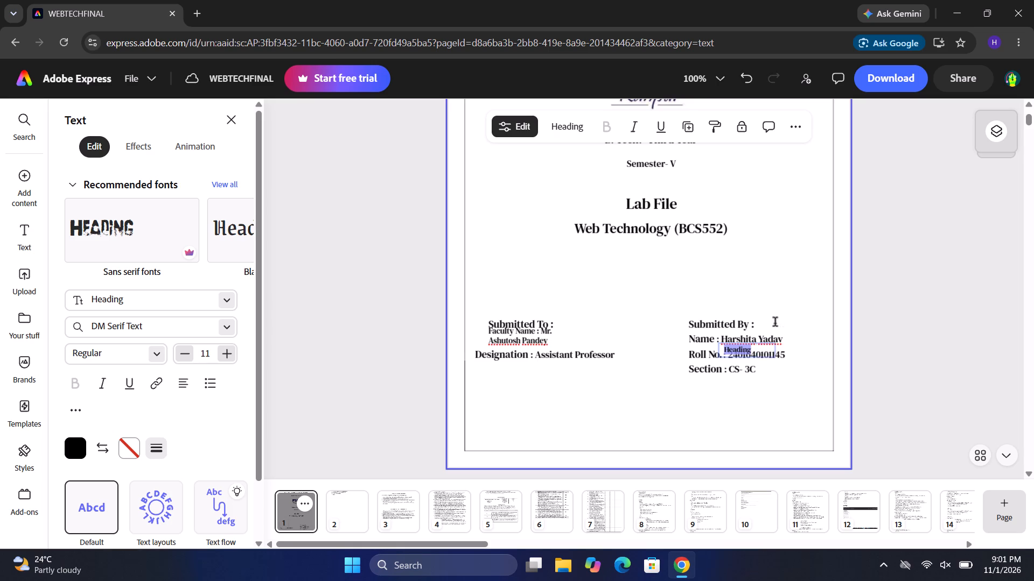
drag(775, 323, 788, 344)
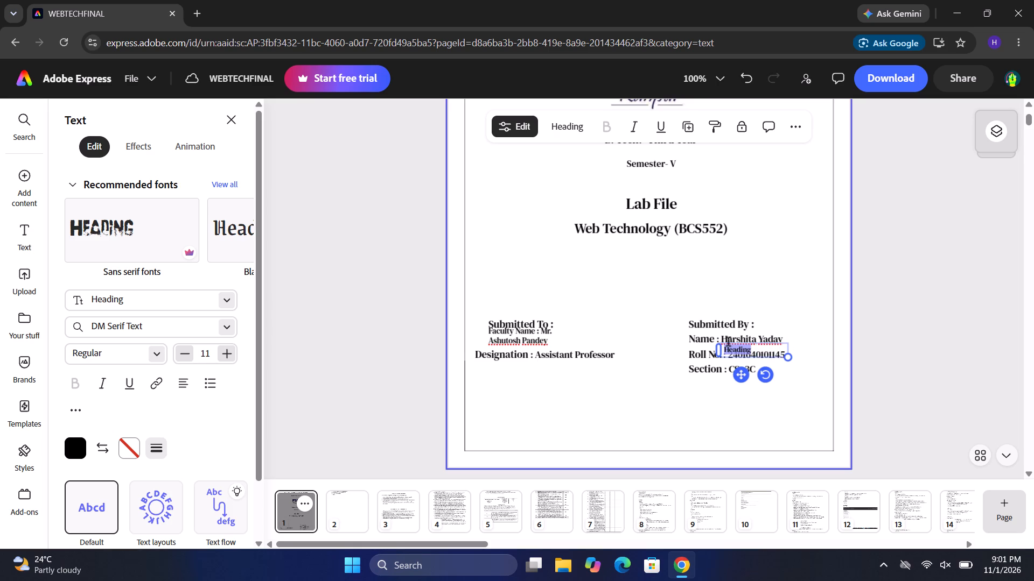
drag(736, 350, 751, 354)
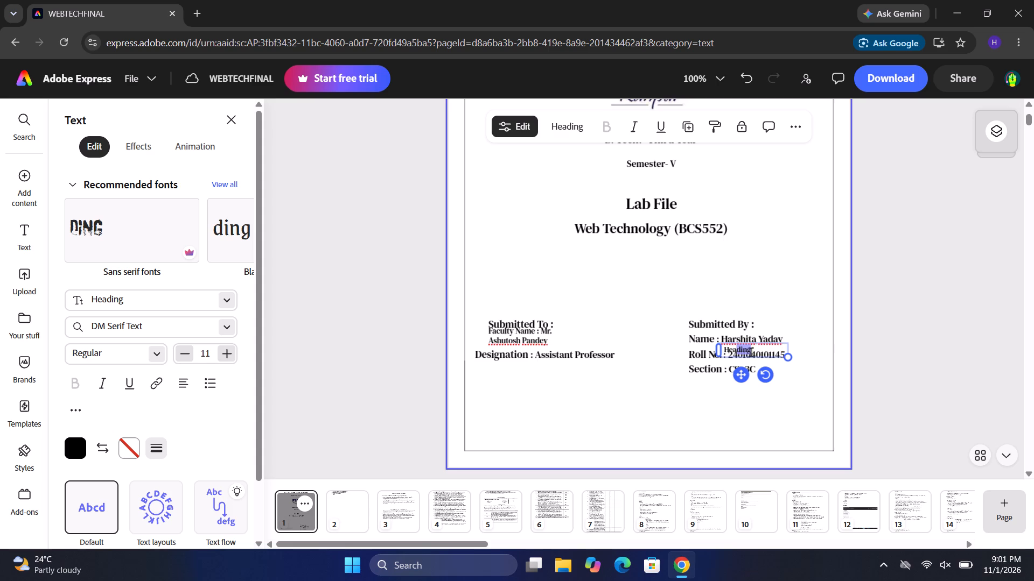
Delete the Heading text box that overlaps the Roll No. line in the Submitted By block.
drag(751, 354, 756, 360)
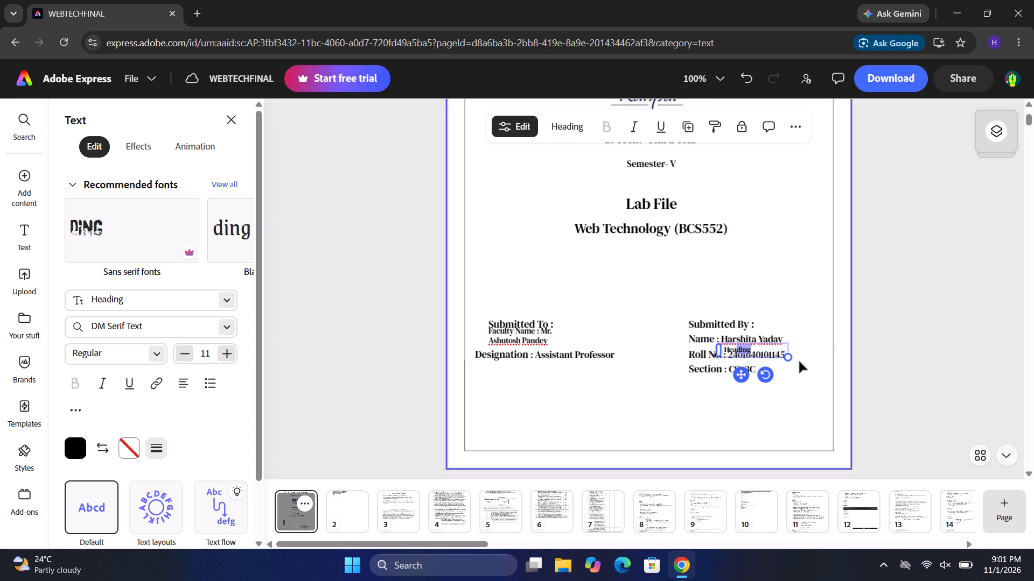
click(799, 362)
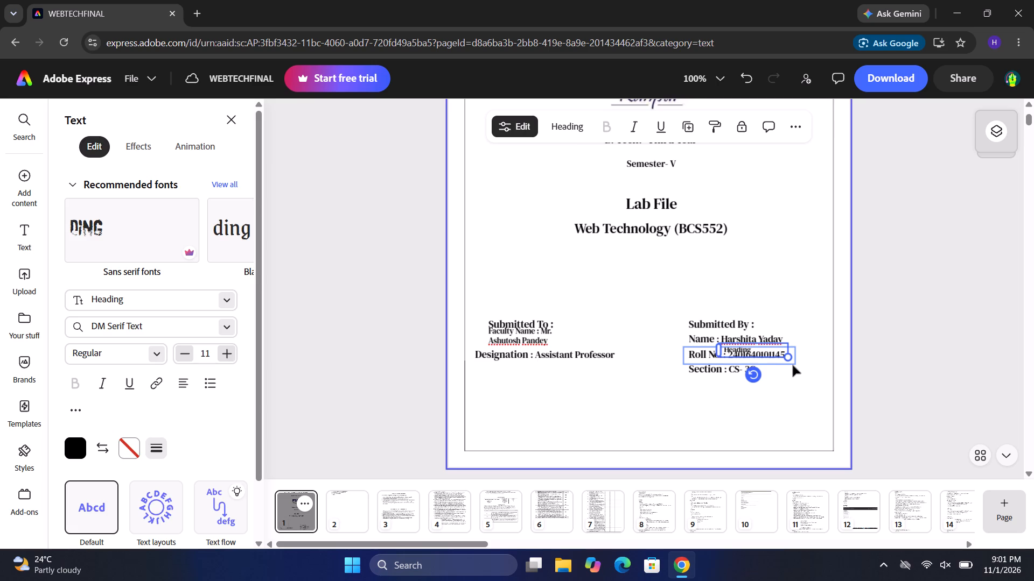
key(BackSpace)
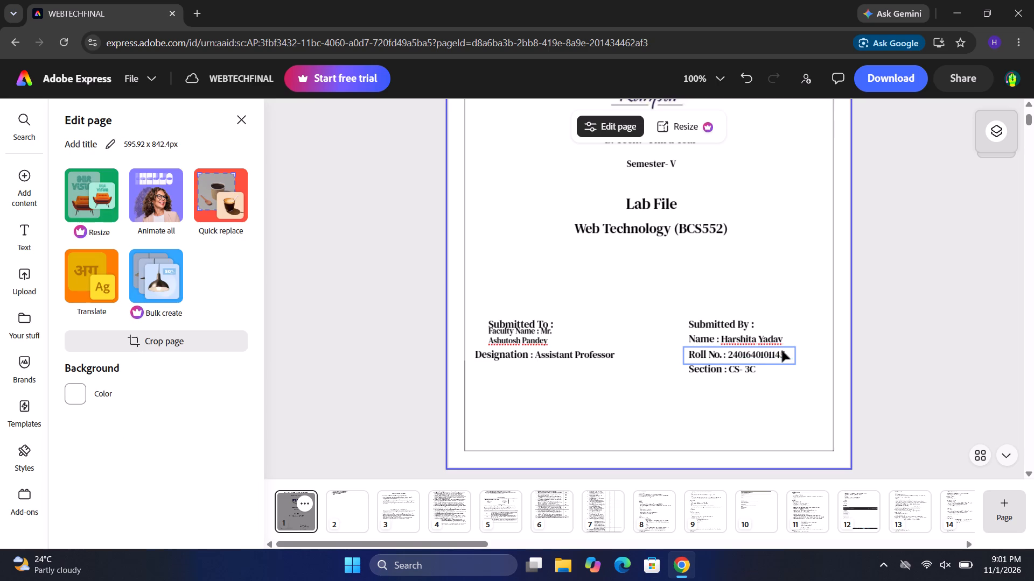
Replace the last five digits of the Roll No. in the Submitted By block with the new student's digits and deselect the text.
click(786, 351)
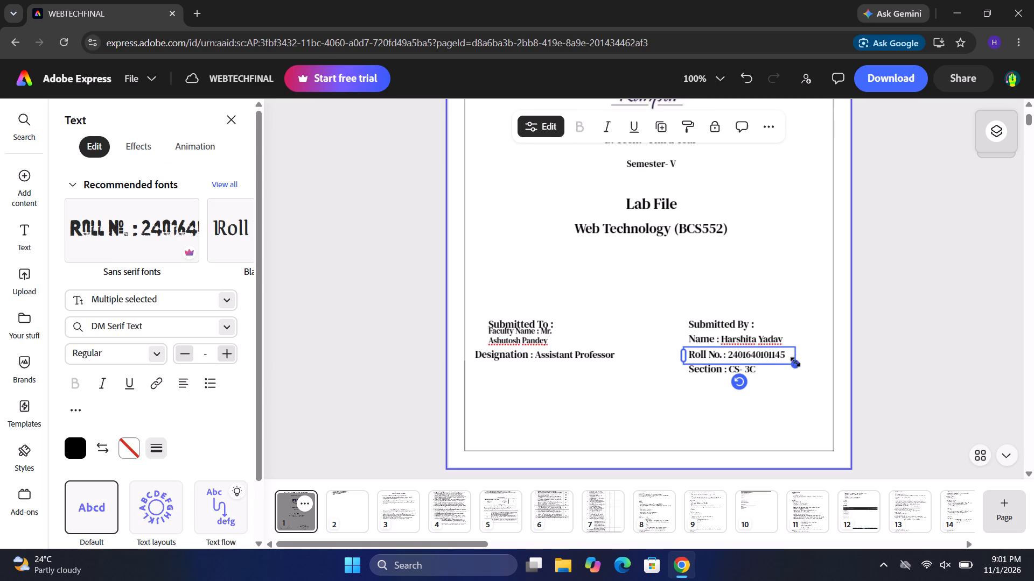
click(788, 352)
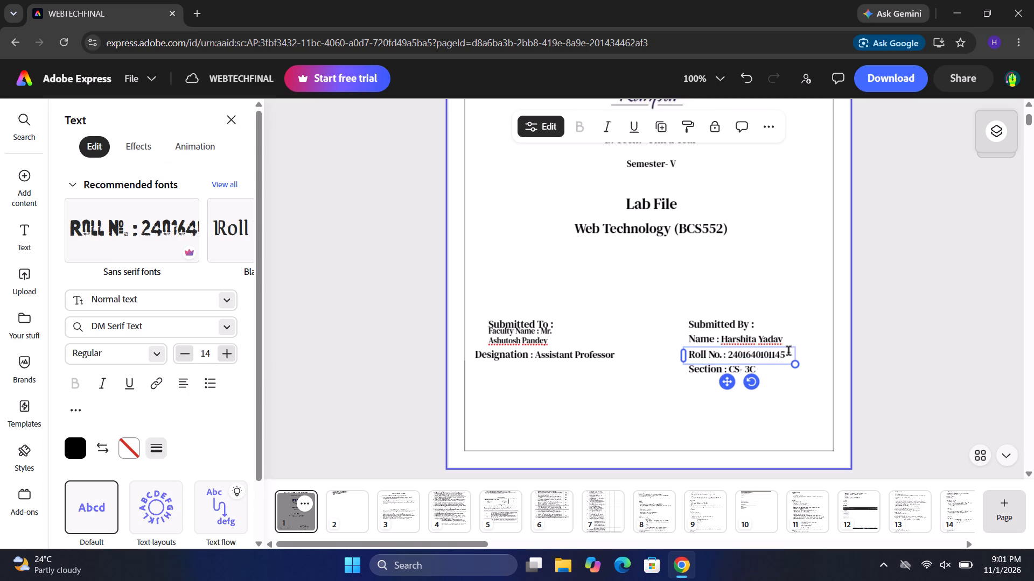
key(BackSpace)
key(BackSpace)
key(BackSpace)
key(BackSpace)
key(BackSpace)
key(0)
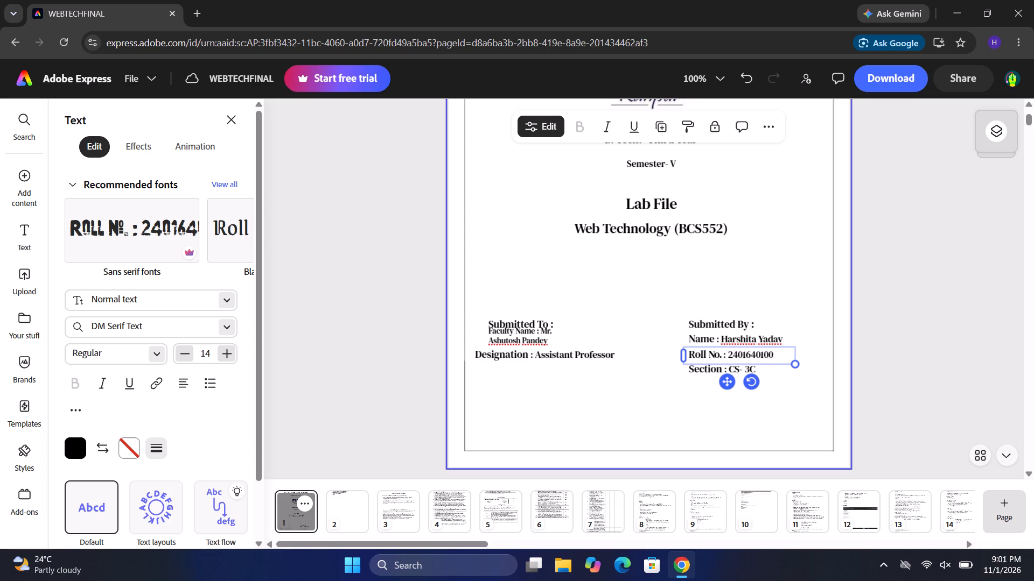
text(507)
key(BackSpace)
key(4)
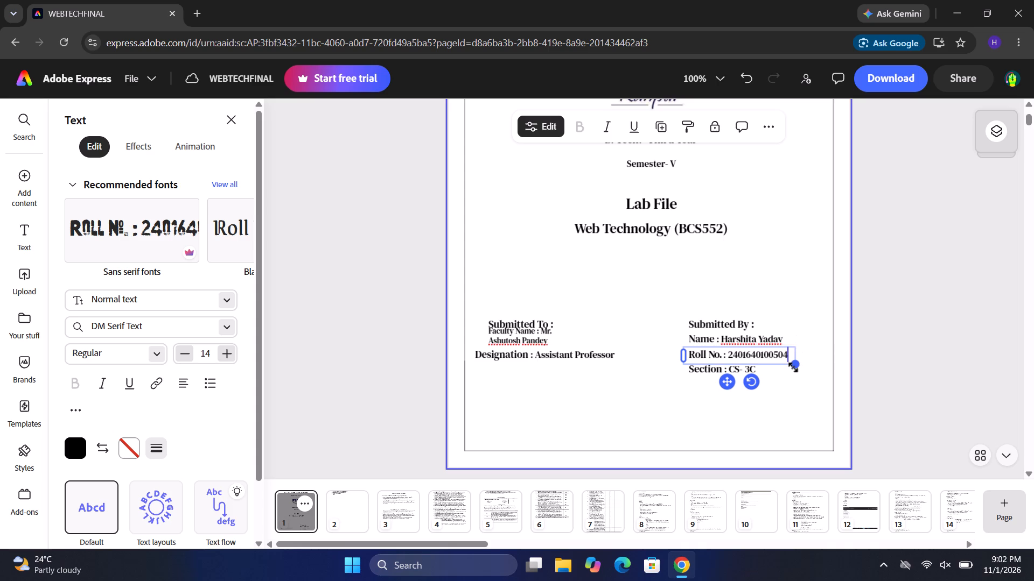
right_click(793, 367)
right_click(790, 364)
key(Return)
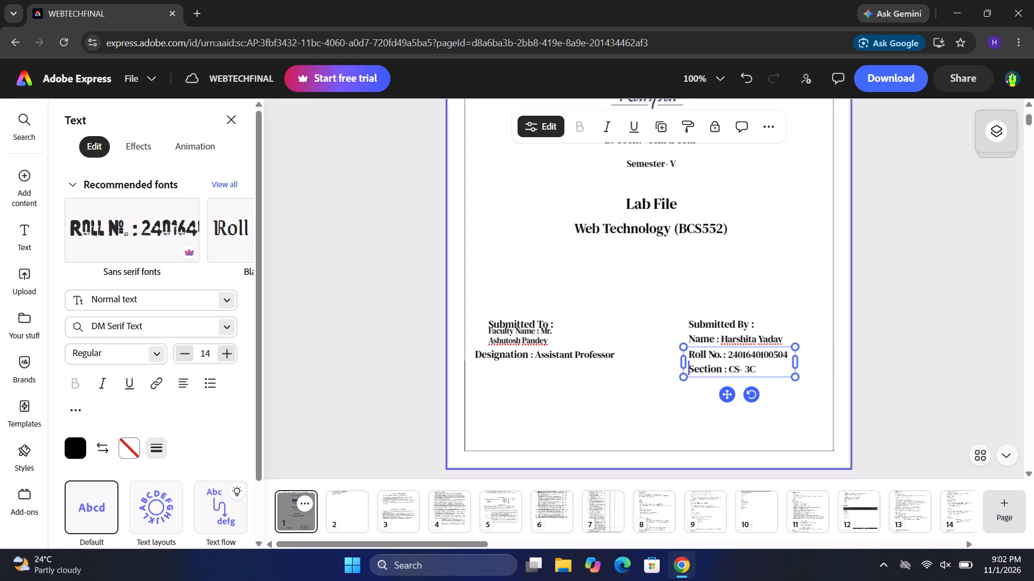
key(Right)
key(Right)
key(Right)
key(Right)
key(Right)
double_click(789, 261)
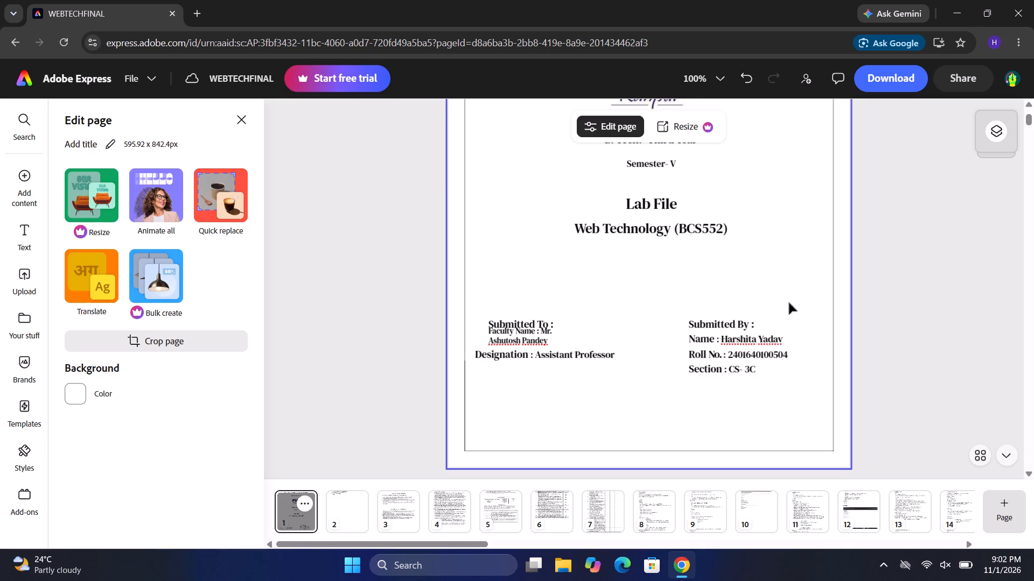
Replace the student's name on the Name line of the Submitted By block with the new student's name, without a surname.
click(794, 336)
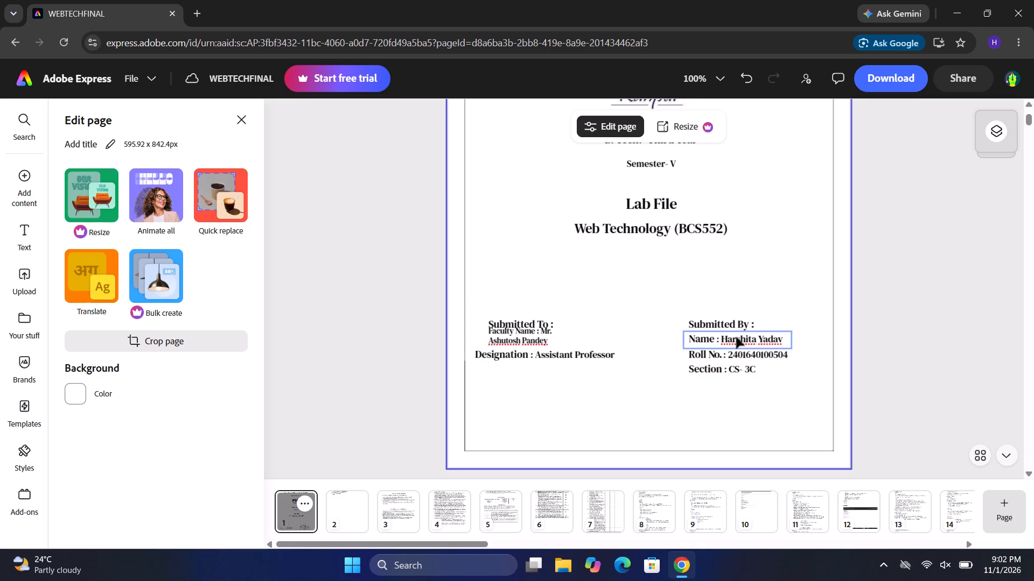
click(779, 338)
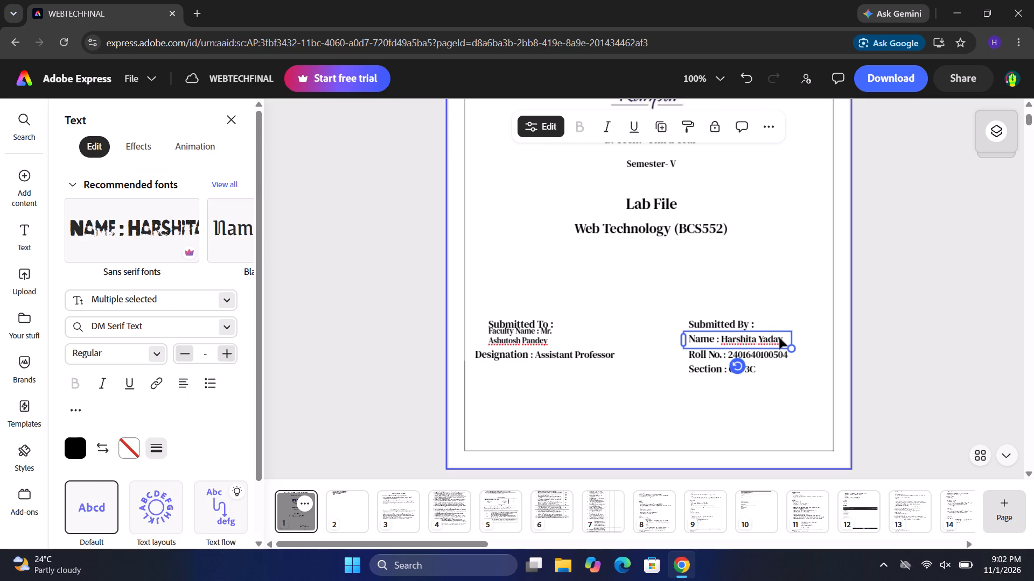
click(786, 337)
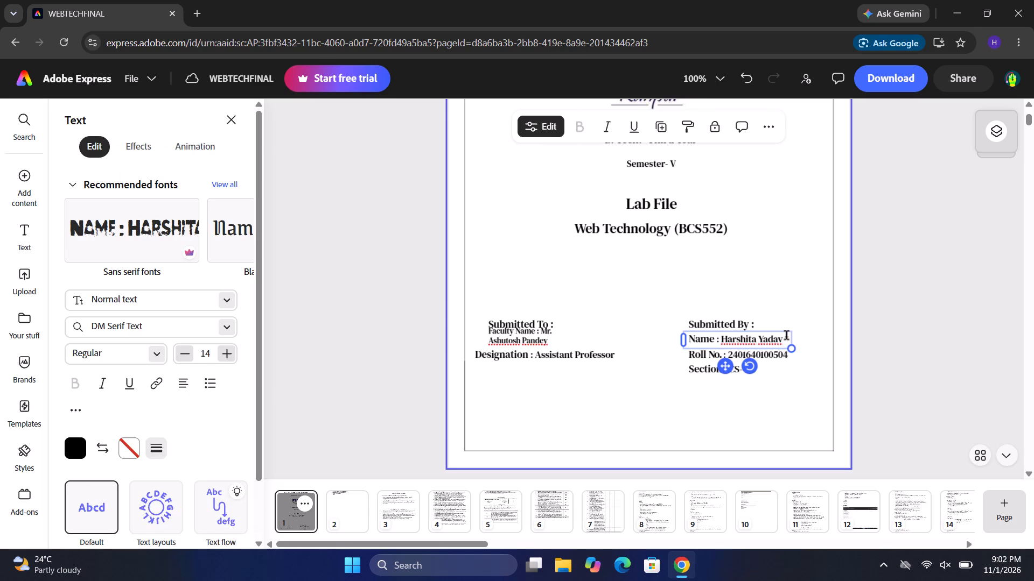
key(BackSpace)
key(BackSpace)
key(BackSpace)
key(BackSpace)
key(BackSpace)
key(BackSpace)
key(BackSpace)
key(BackSpace)
key(BackSpace)
key(BackSpace)
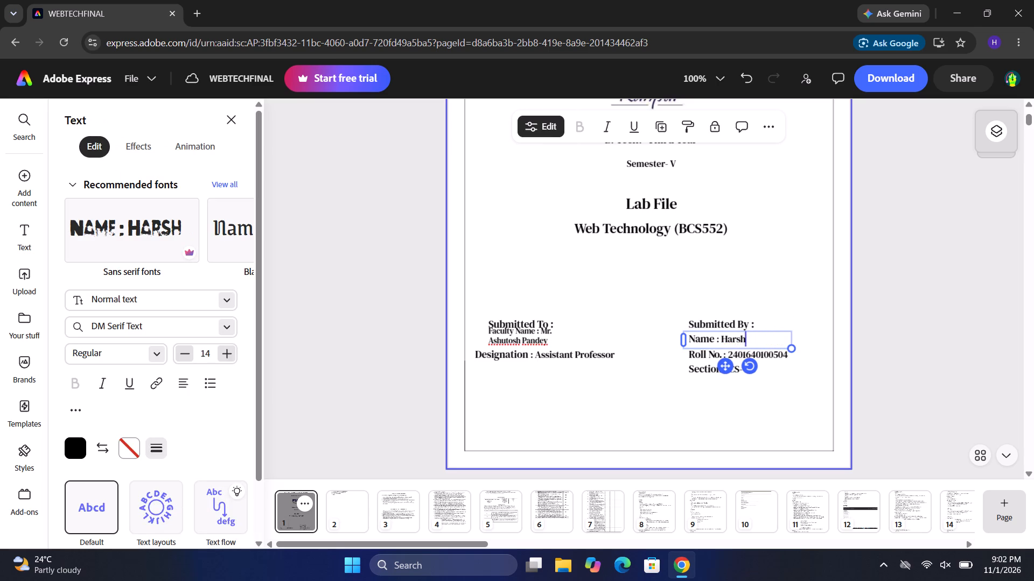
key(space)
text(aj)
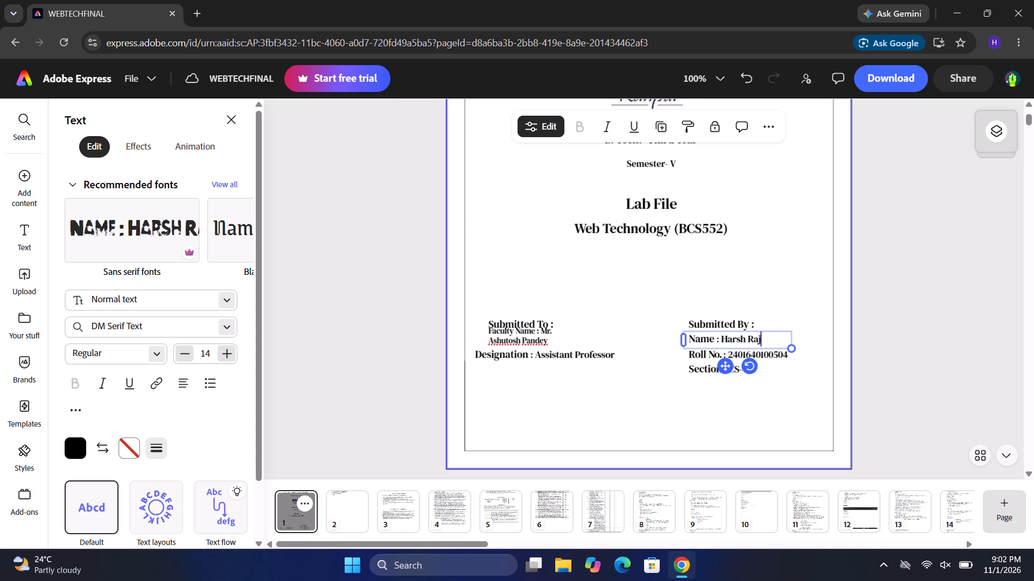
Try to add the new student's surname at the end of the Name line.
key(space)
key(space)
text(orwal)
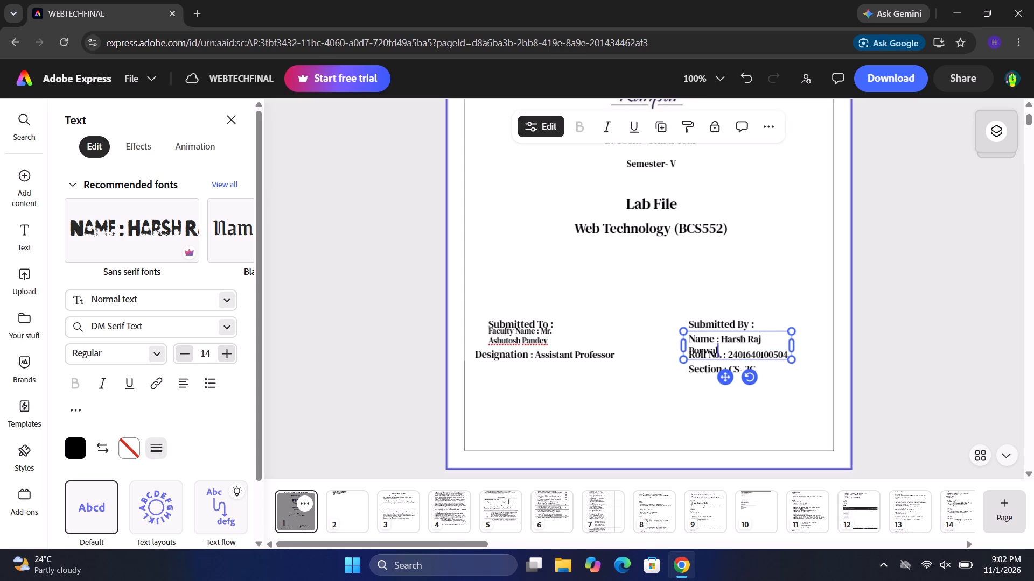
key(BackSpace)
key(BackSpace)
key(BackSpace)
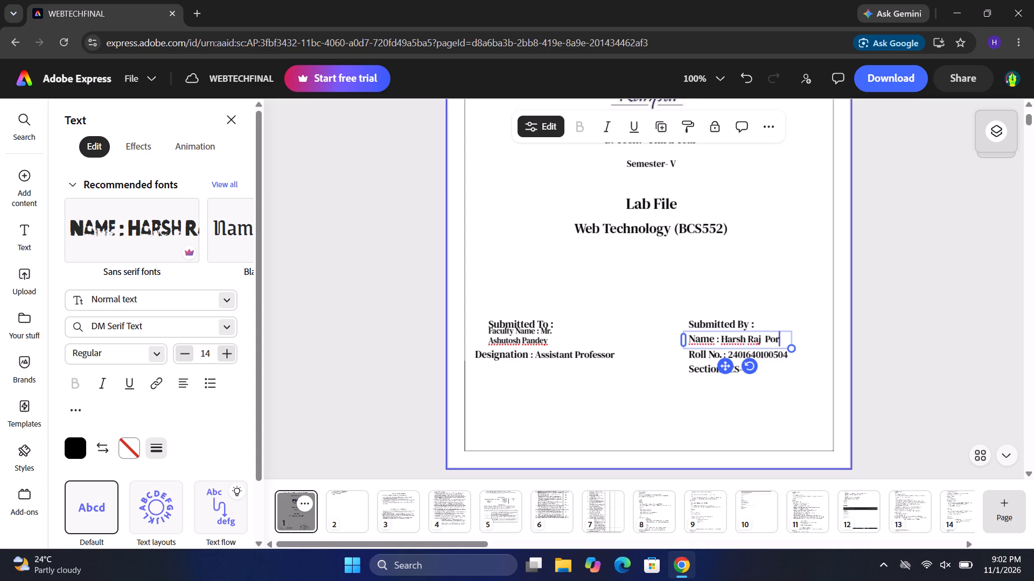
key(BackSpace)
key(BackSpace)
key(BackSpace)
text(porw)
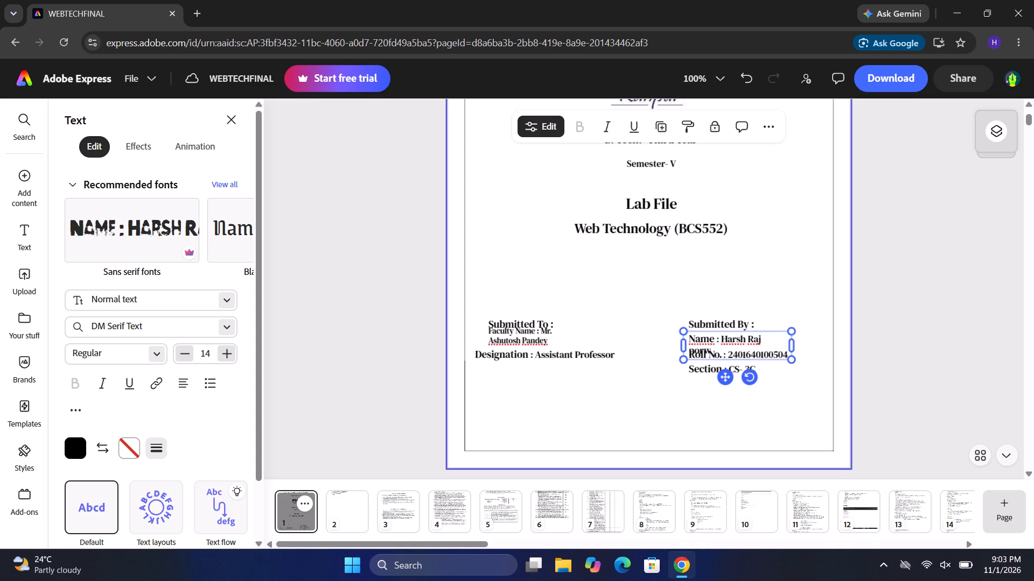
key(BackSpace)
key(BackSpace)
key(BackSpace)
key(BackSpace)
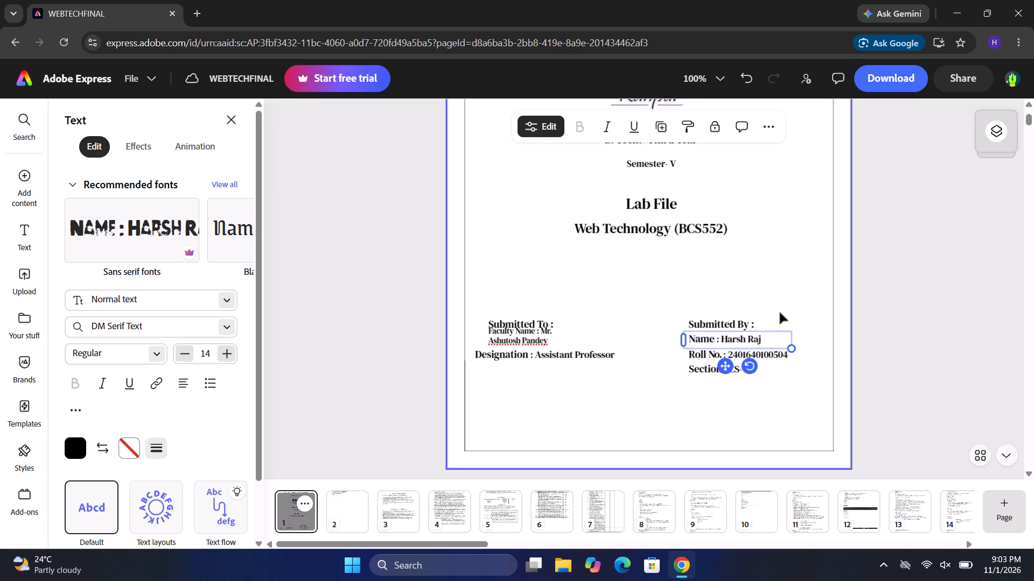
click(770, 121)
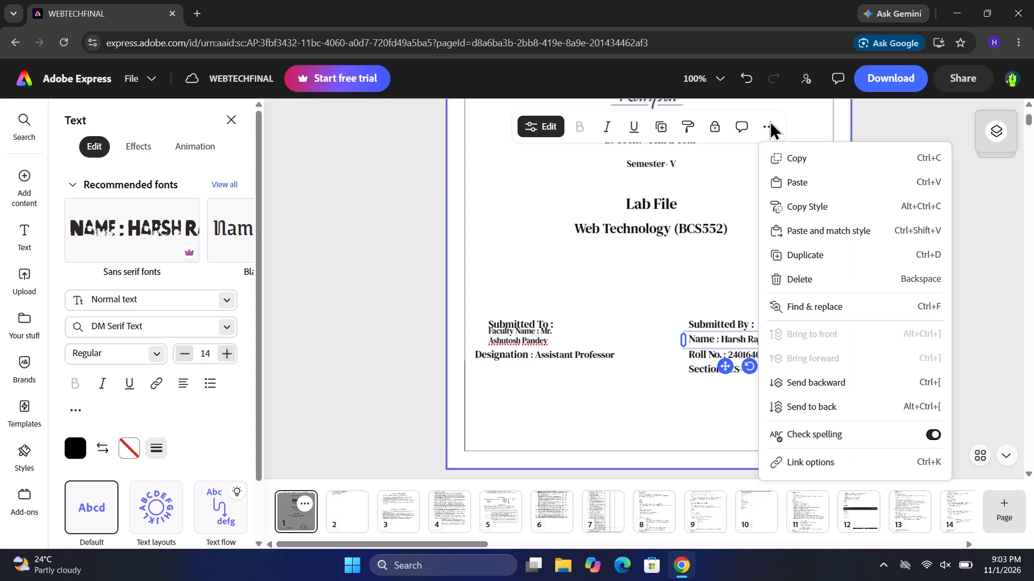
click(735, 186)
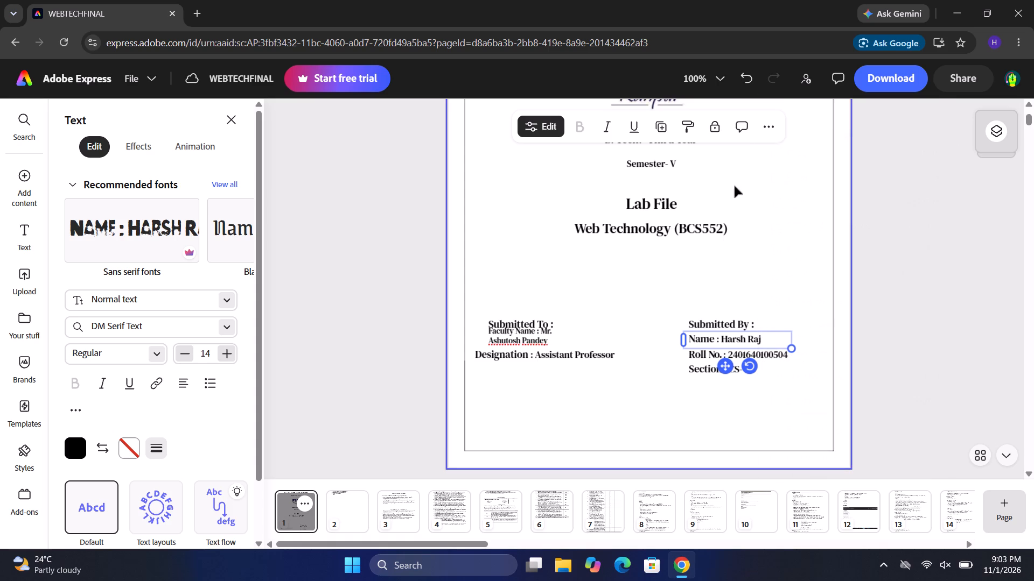
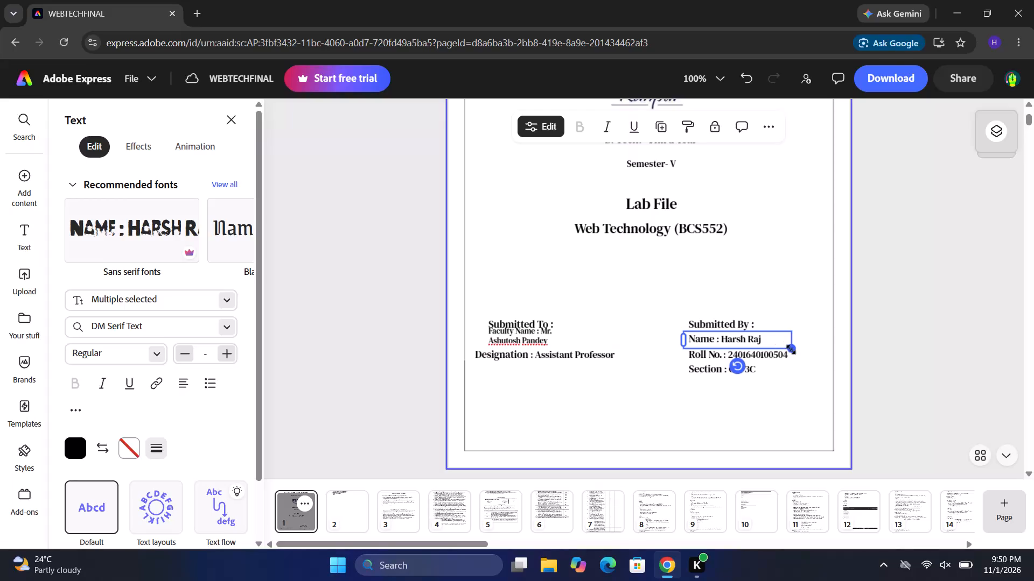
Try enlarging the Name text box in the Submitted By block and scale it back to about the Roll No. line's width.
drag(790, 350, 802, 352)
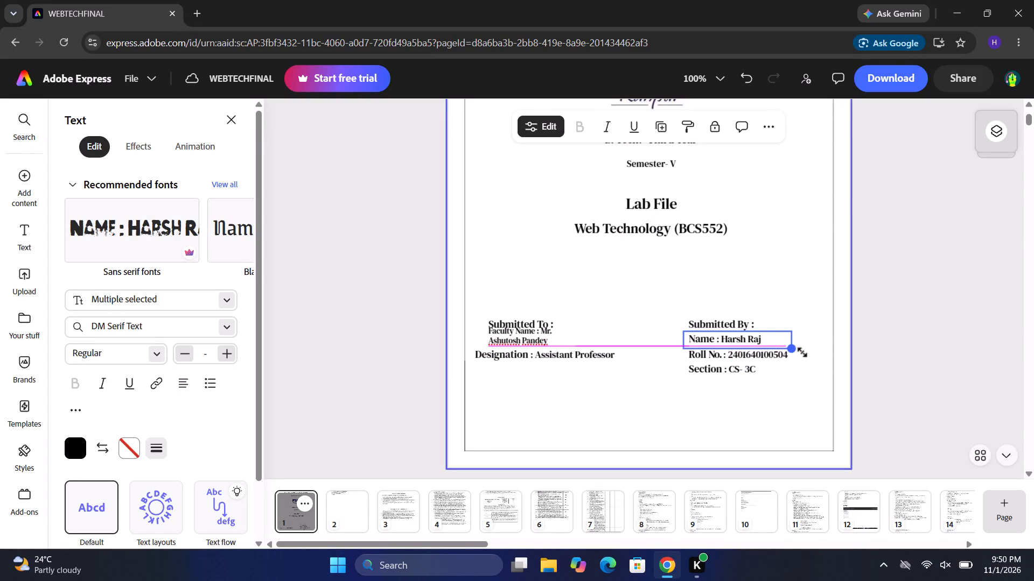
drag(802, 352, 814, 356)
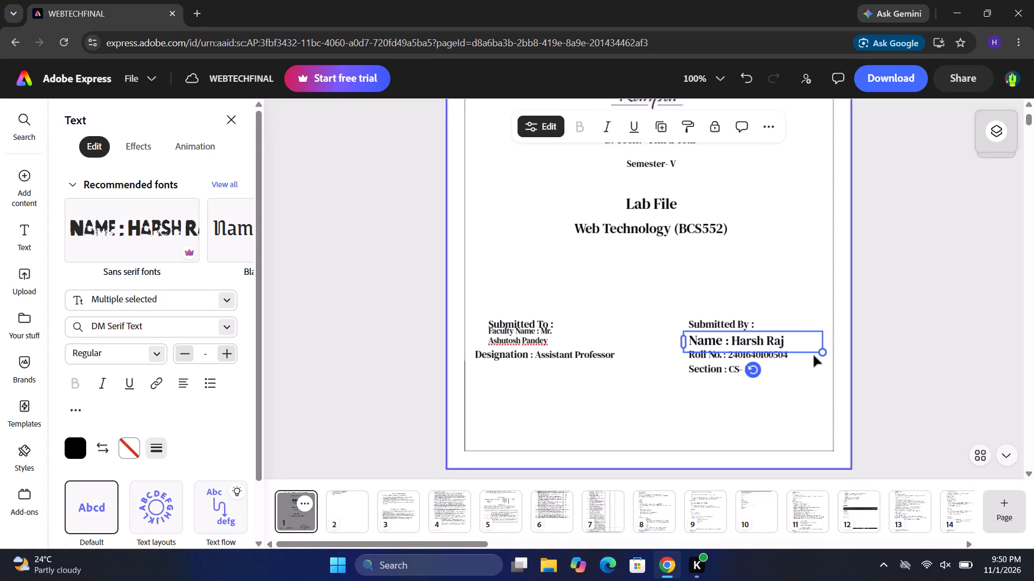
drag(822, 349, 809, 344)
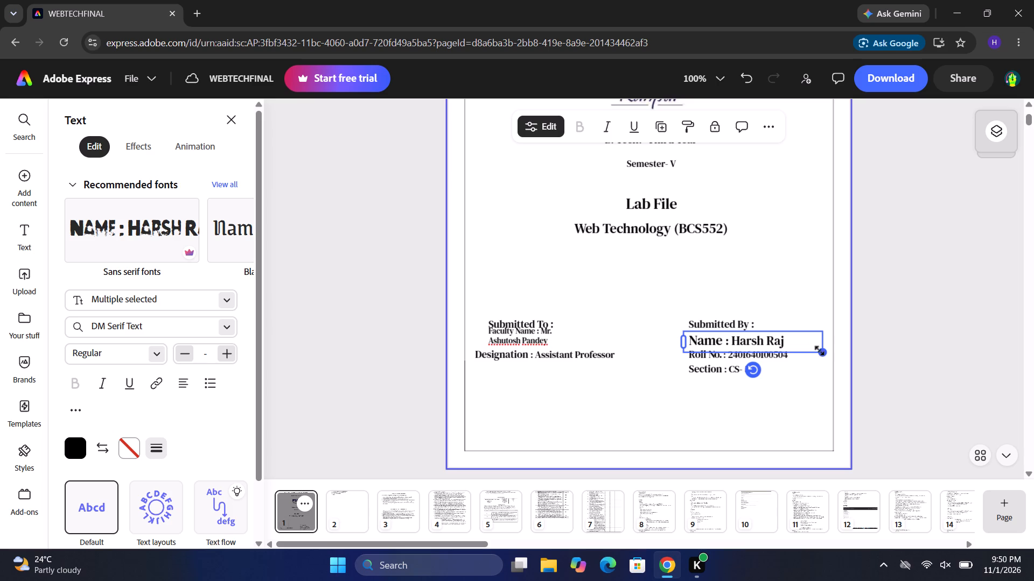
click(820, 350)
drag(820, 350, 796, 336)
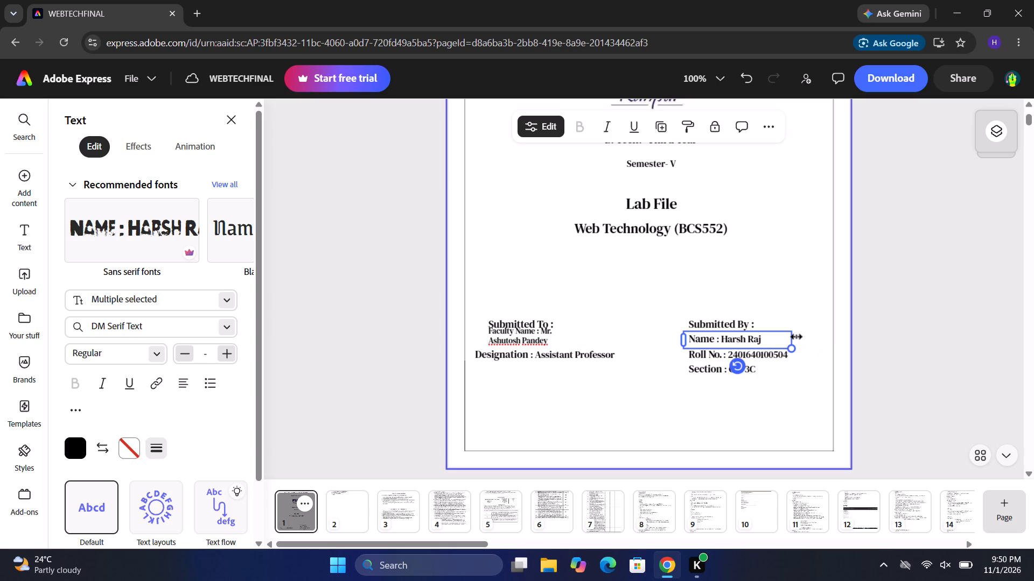
Append "Por" after the student's name on the Name line of the Submitted By block and deselect the text box.
click(770, 338)
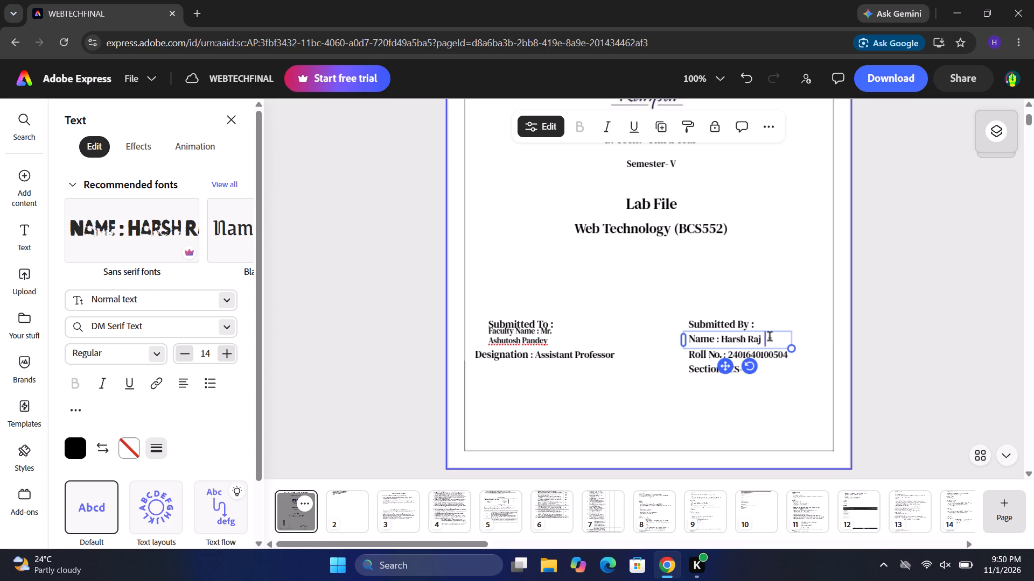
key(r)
key(BackSpace)
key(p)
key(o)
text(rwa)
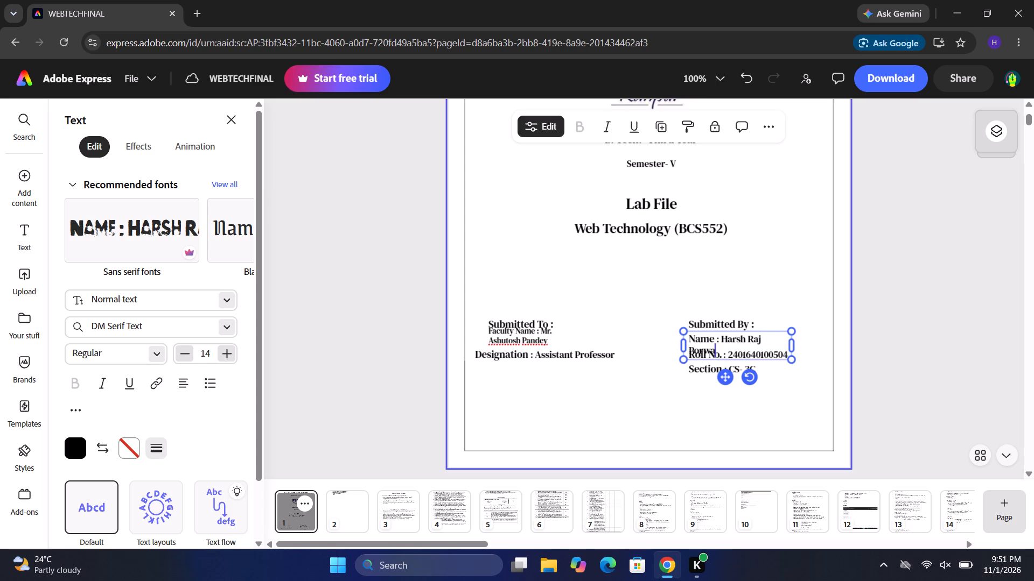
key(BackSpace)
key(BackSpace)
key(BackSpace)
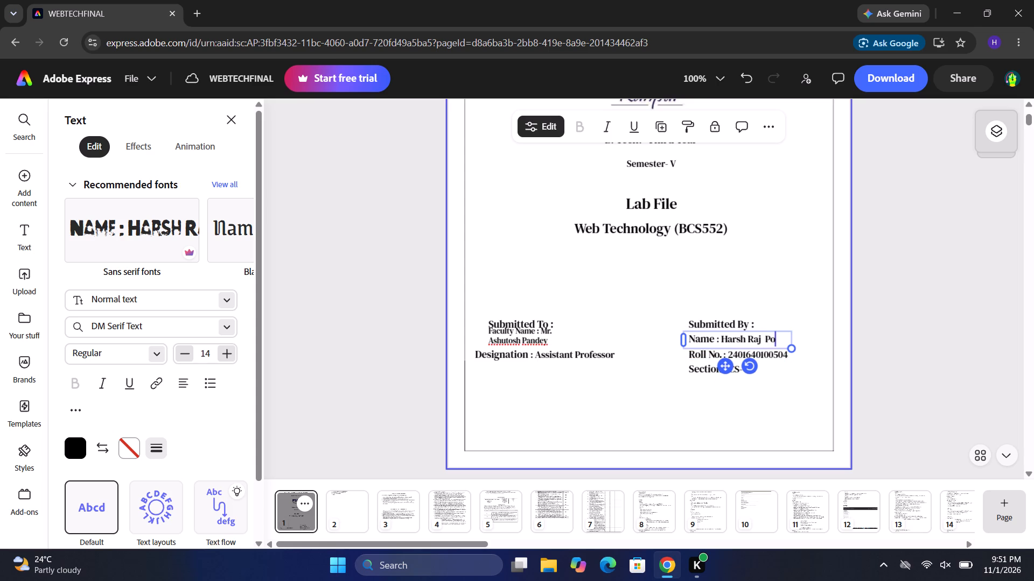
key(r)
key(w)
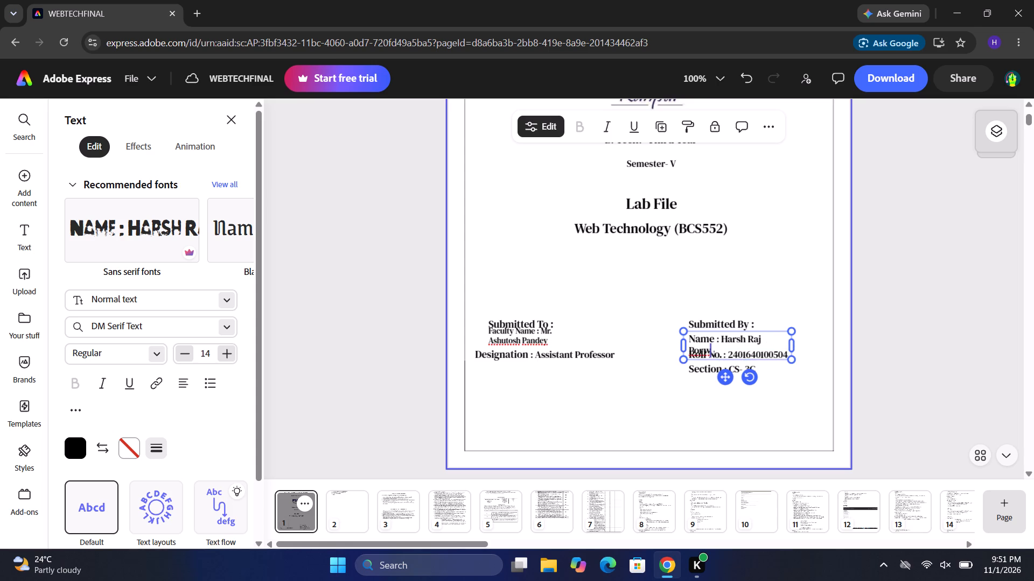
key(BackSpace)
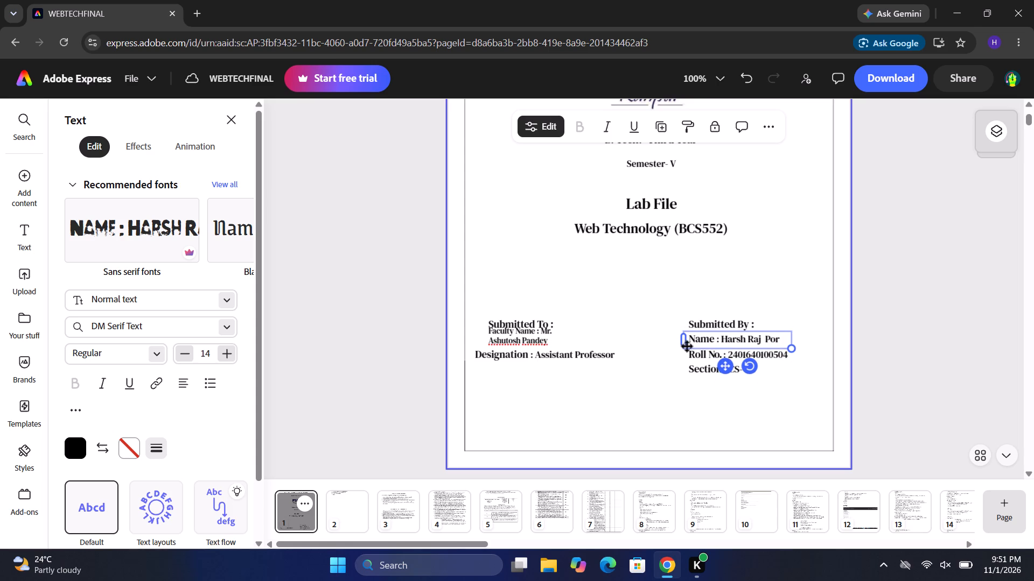
click(656, 369)
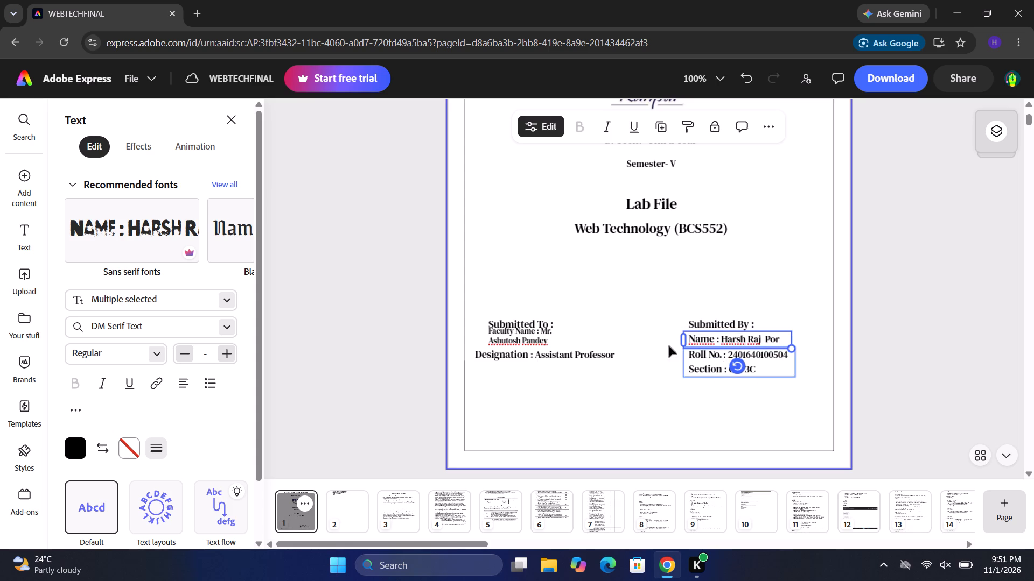
click(617, 312)
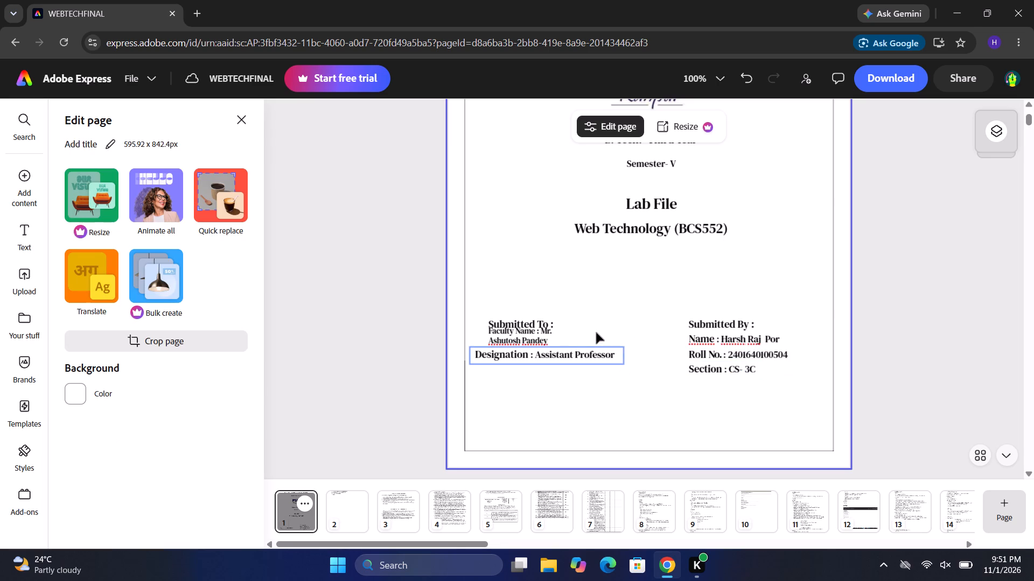
Shorten the faculty name in the Submitted To block so the line reads "Faculty Name : Mr. Ashut".
click(566, 339)
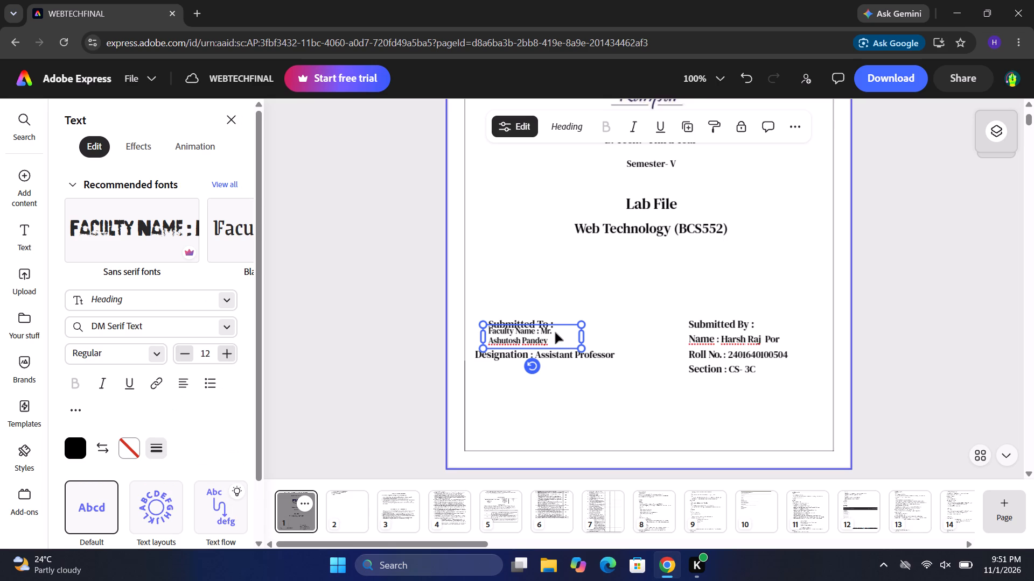
click(557, 332)
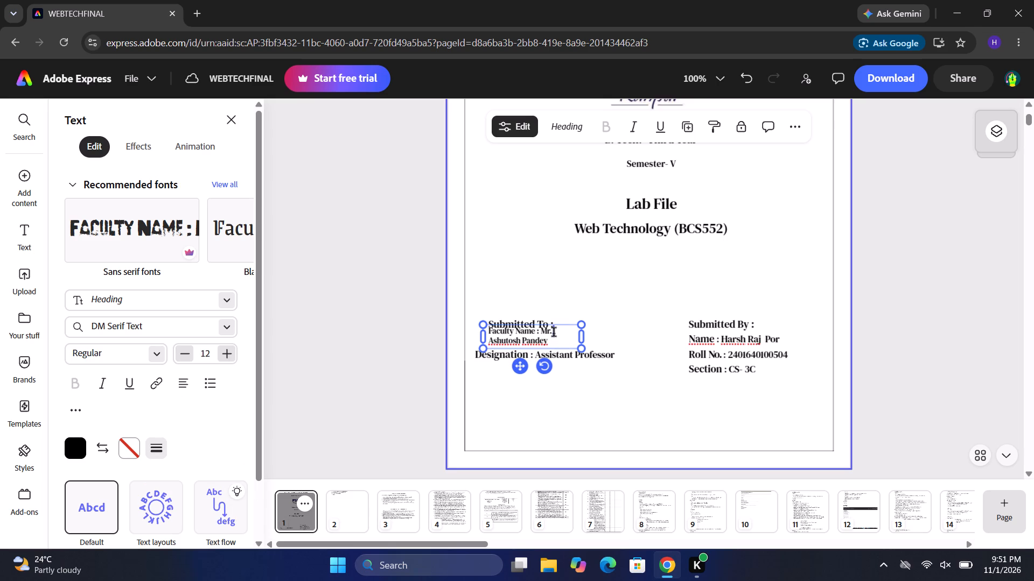
click(553, 344)
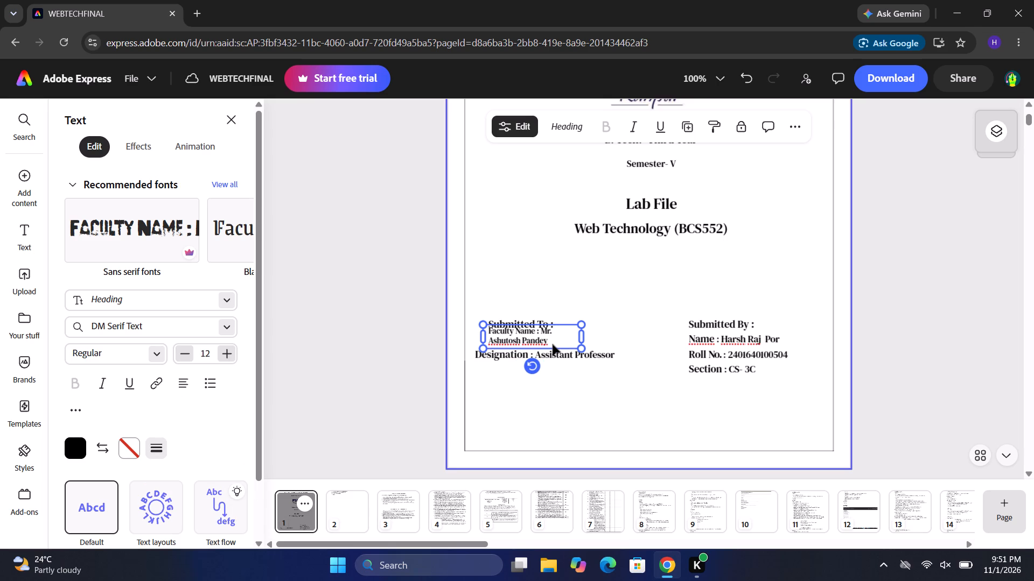
click(551, 335)
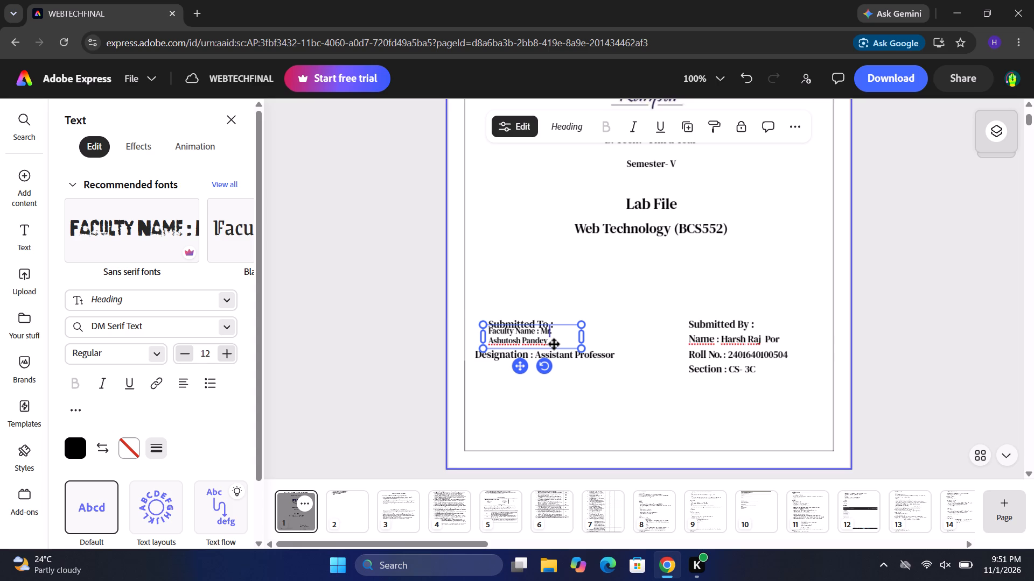
click(553, 341)
key(BackSpace)
key(BackSpace)
key(BackSpace)
key(BackSpace)
key(BackSpace)
key(BackSpace)
key(BackSpace)
key(BackSpace)
key(BackSpace)
key(BackSpace)
key(BackSpace)
key(BackSpace)
key(BackSpace)
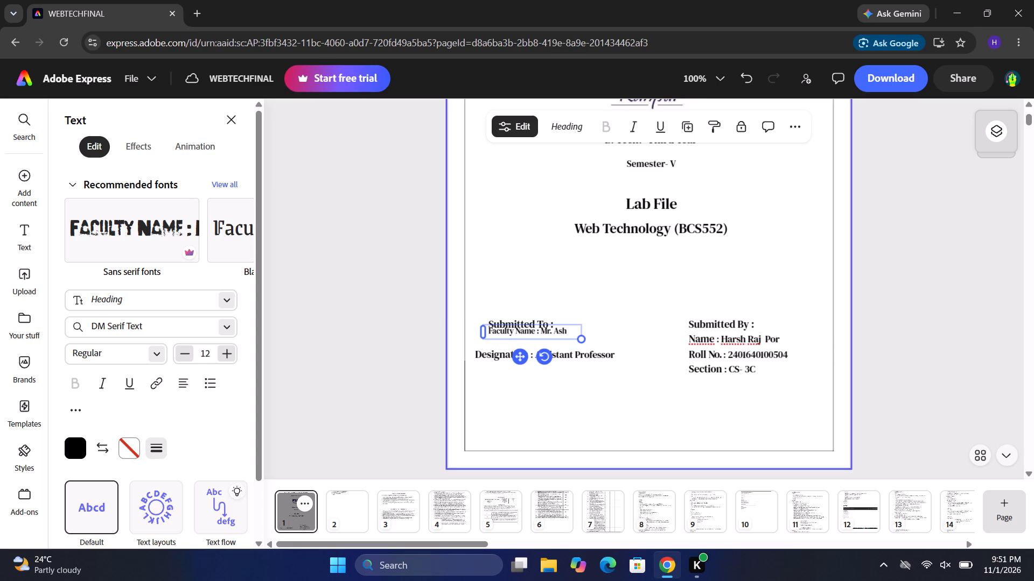
text(uto)
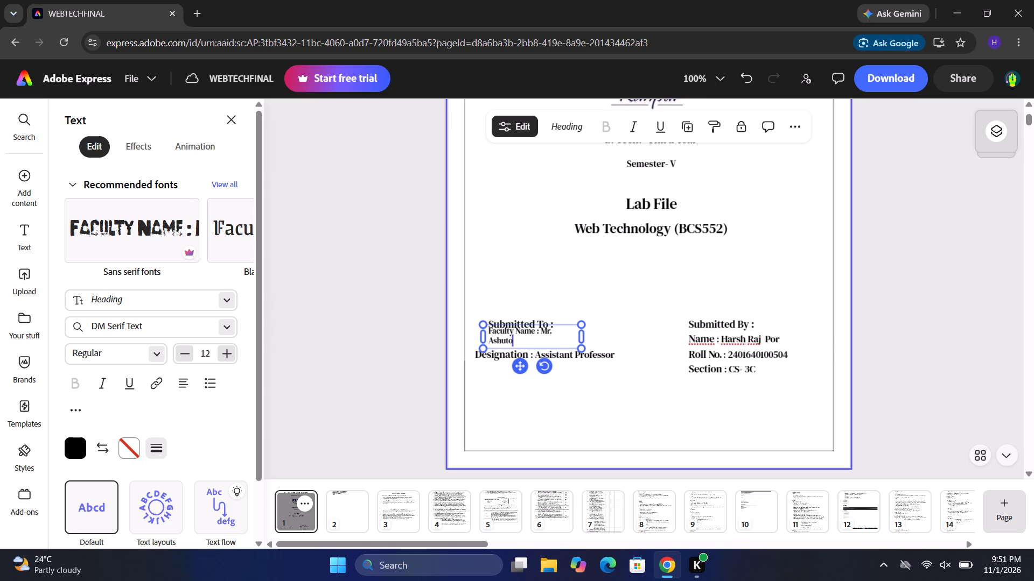
key(BackSpace)
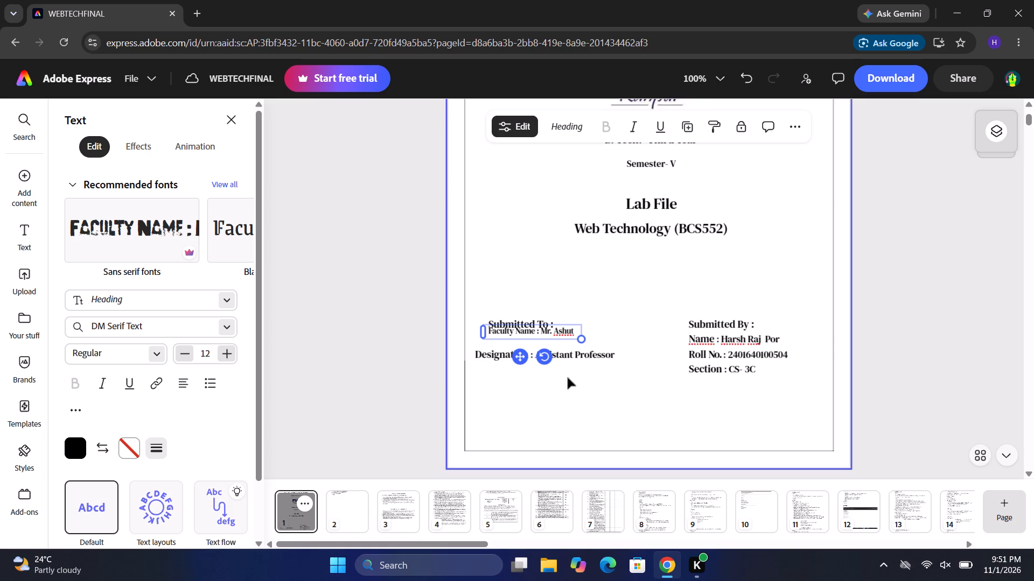
Scale up the Faculty Name text box in the Submitted To block to a font size of 15.
click(551, 383)
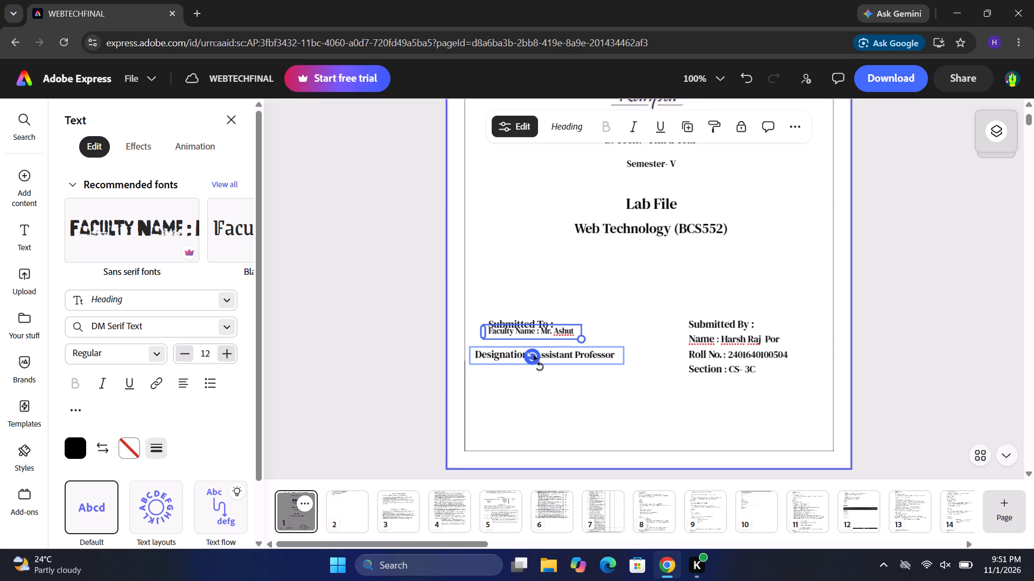
drag(581, 335, 583, 335)
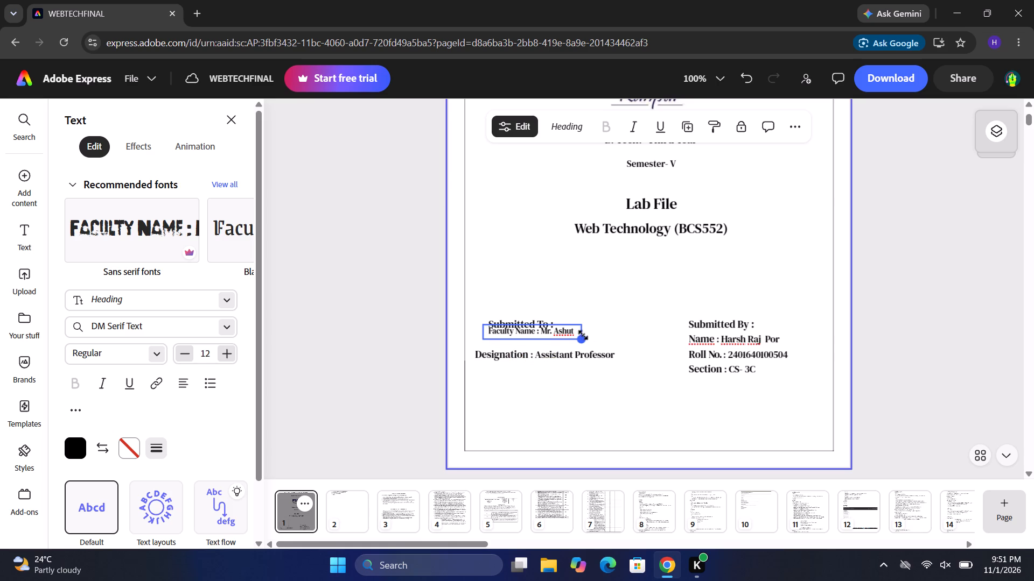
drag(583, 335, 596, 333)
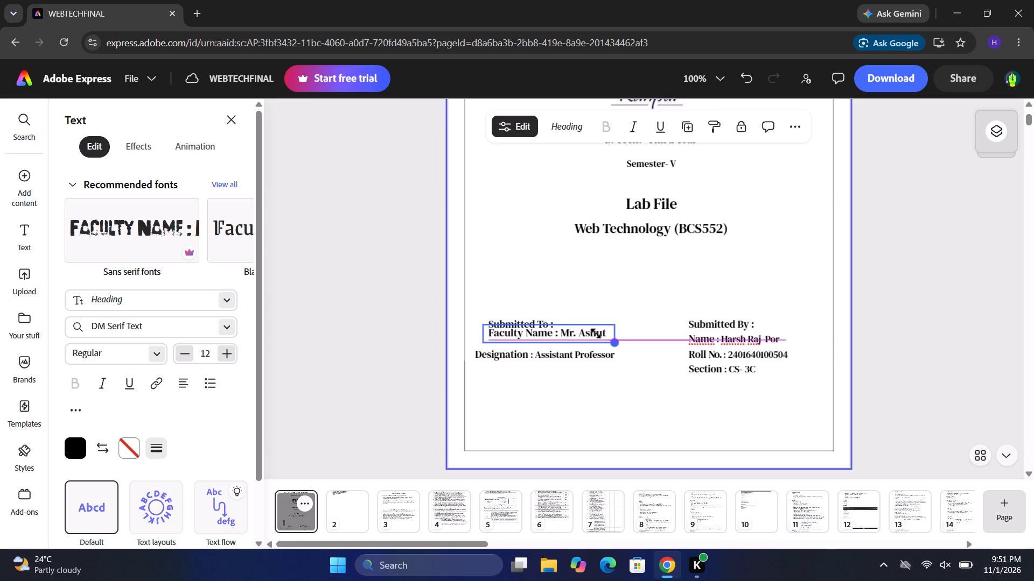
drag(596, 333, 598, 333)
drag(598, 333, 612, 338)
drag(612, 338, 590, 335)
drag(590, 335, 607, 338)
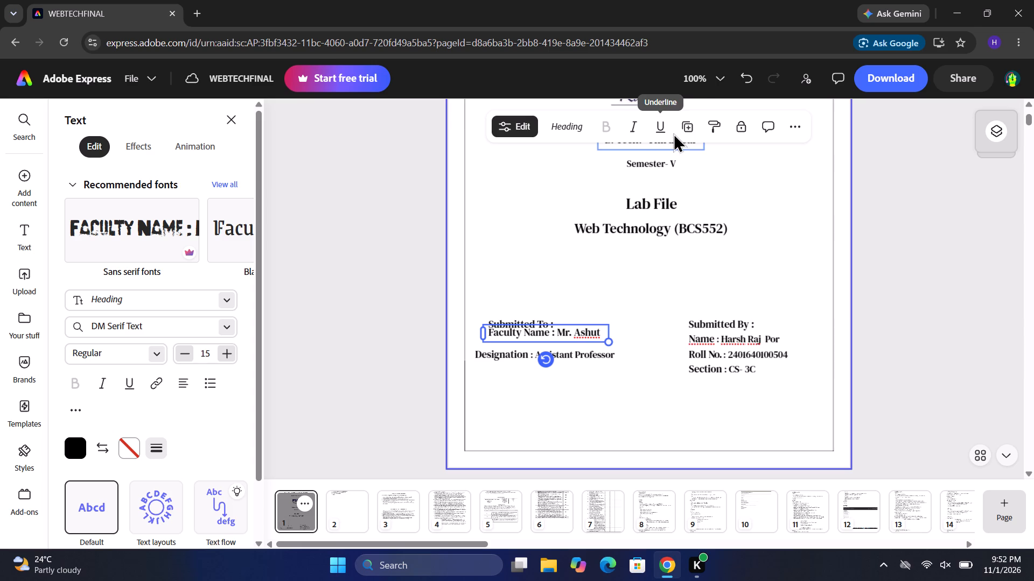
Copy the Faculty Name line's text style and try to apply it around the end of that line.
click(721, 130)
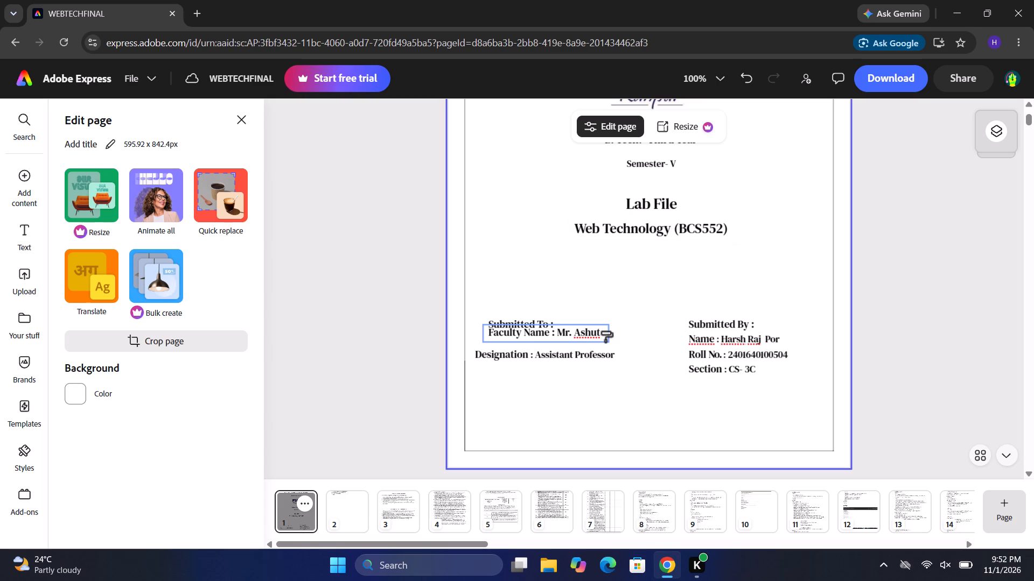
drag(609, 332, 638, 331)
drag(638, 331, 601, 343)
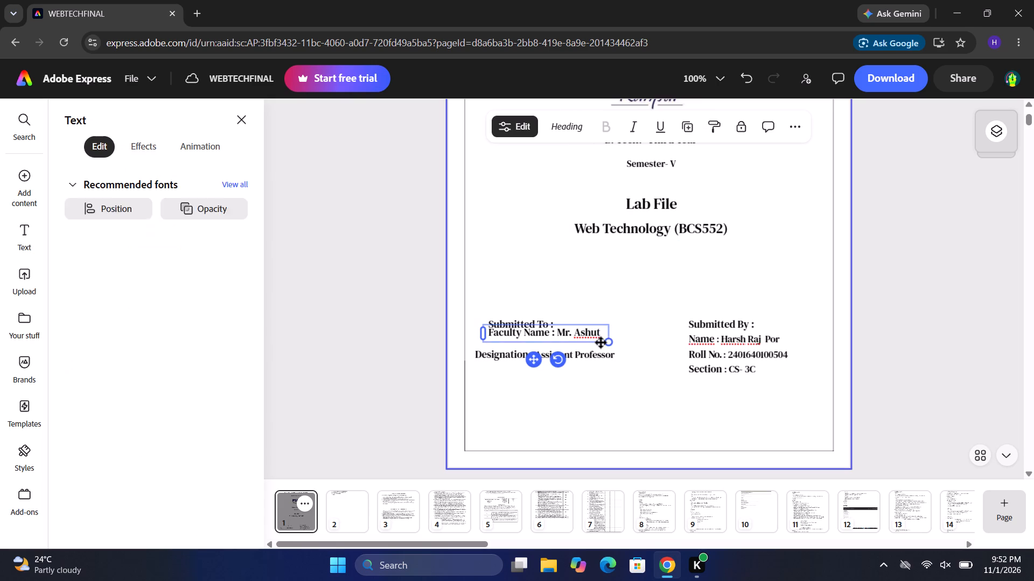
Resize the Faculty Name text box to font size 14, spanning from the Designation line's start to slightly beyond its end.
drag(607, 343, 623, 344)
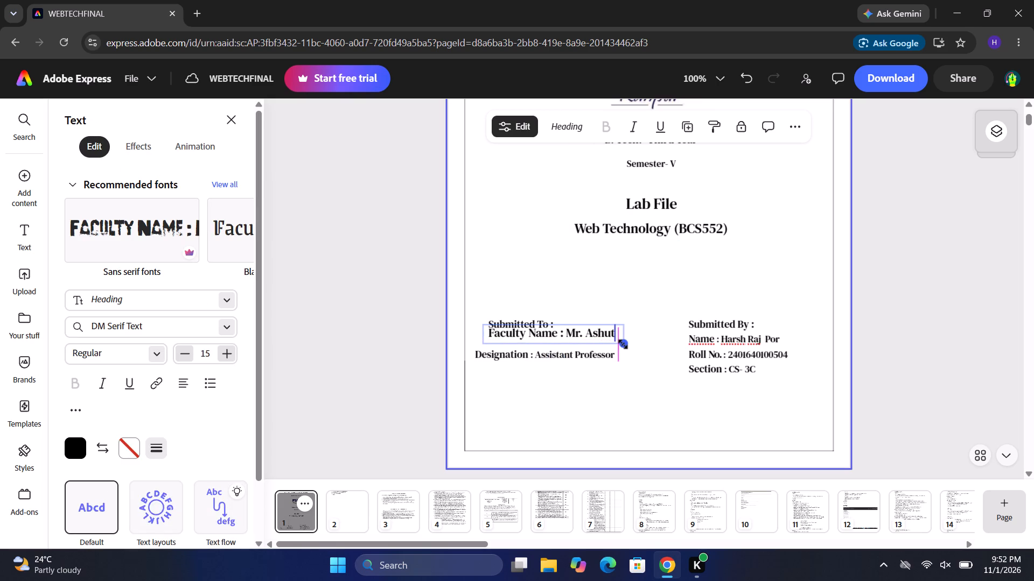
Scale the Faculty Name text box up to font size 20, past the Designation line's end, and align its text start with that line.
drag(623, 344, 637, 345)
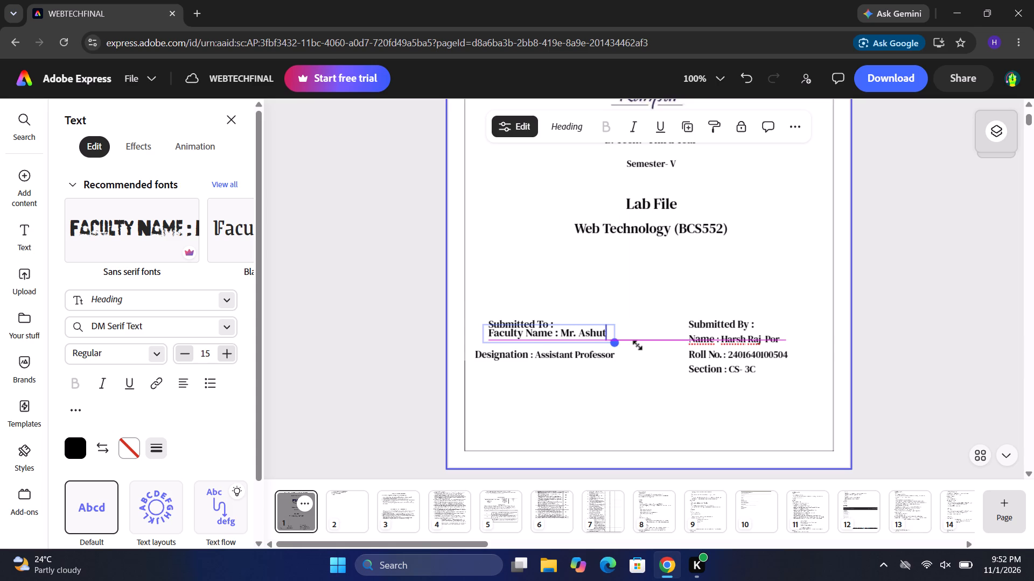
drag(637, 345, 631, 341)
drag(631, 341, 639, 339)
drag(639, 339, 645, 338)
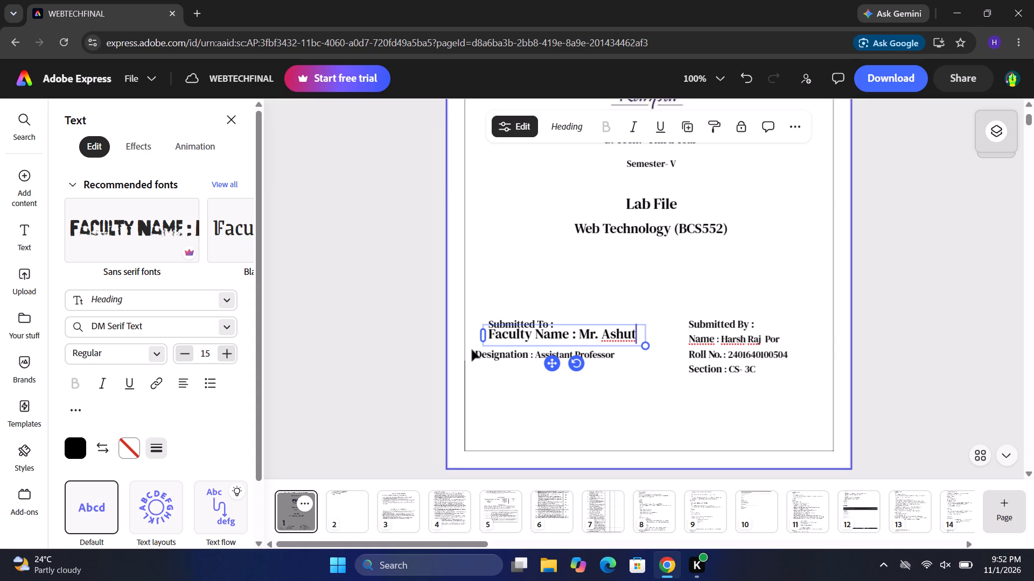
drag(478, 350, 486, 346)
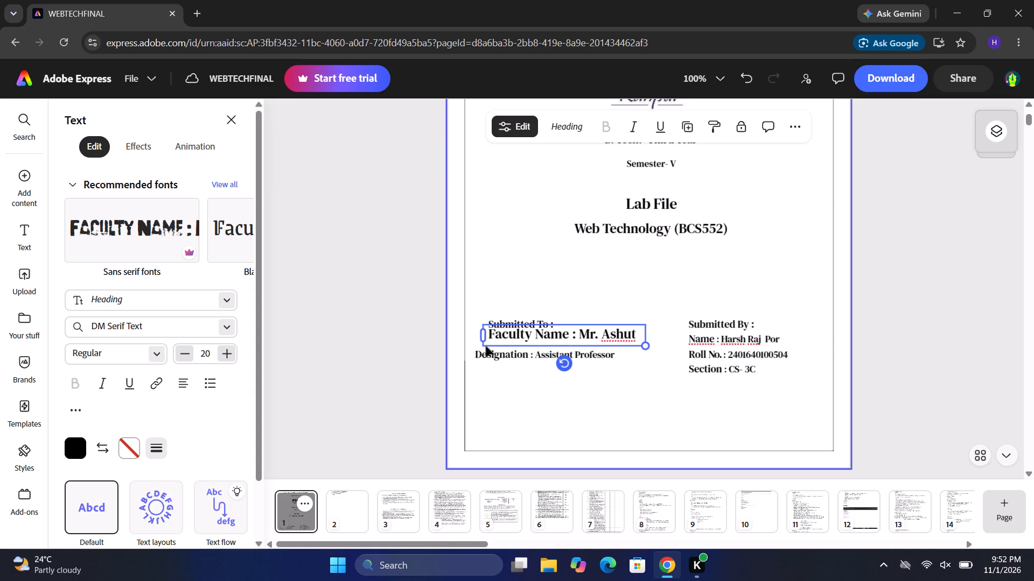
drag(486, 346, 483, 339)
drag(483, 339, 465, 339)
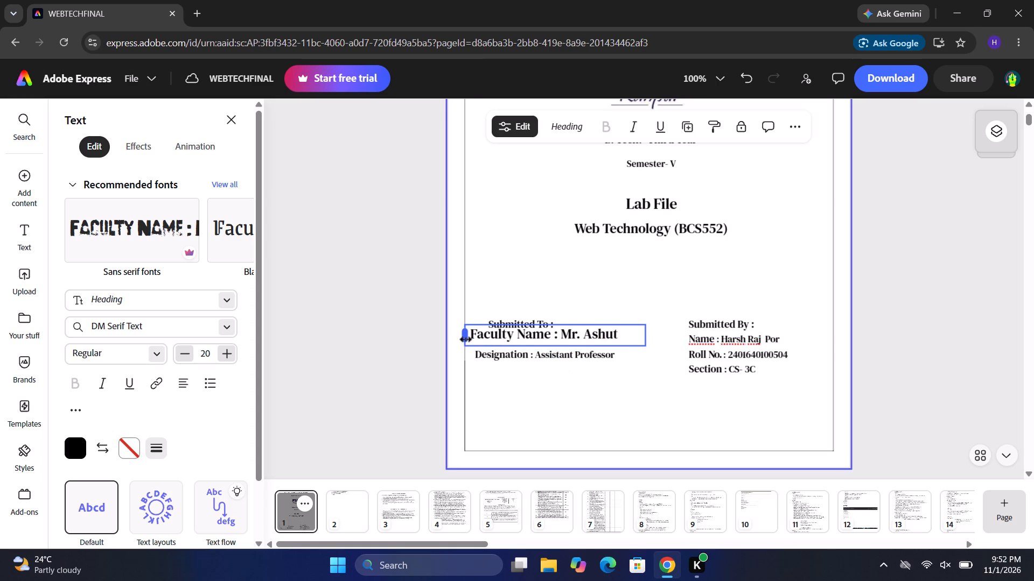
drag(465, 339, 470, 341)
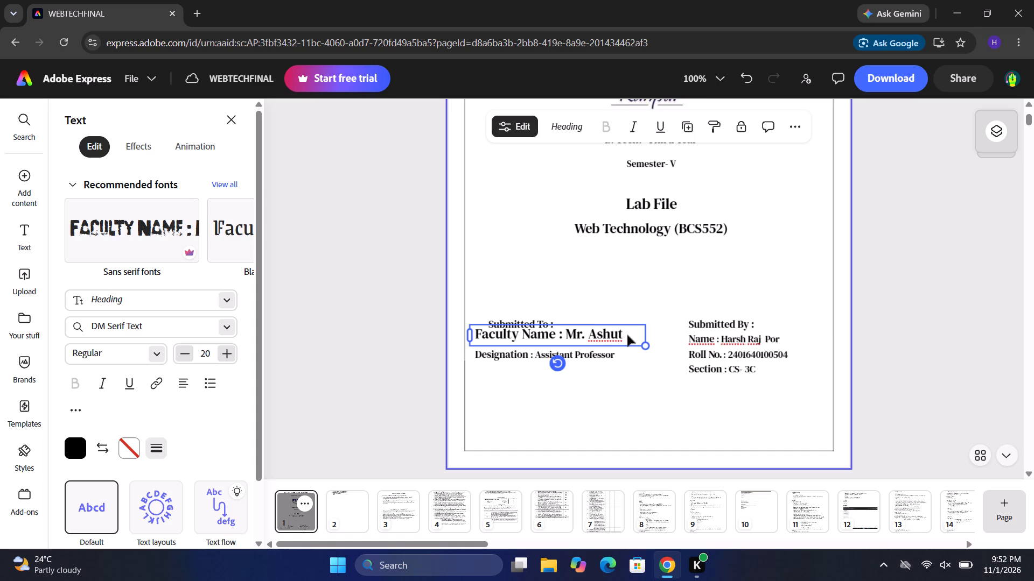
Reduce the Faculty Name text to font size 14.
click(230, 297)
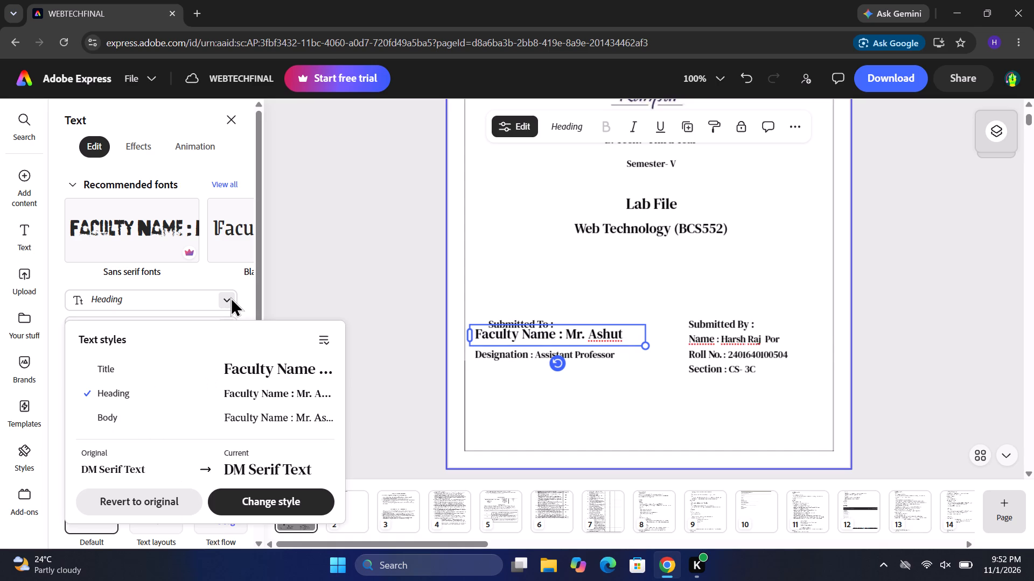
click(282, 296)
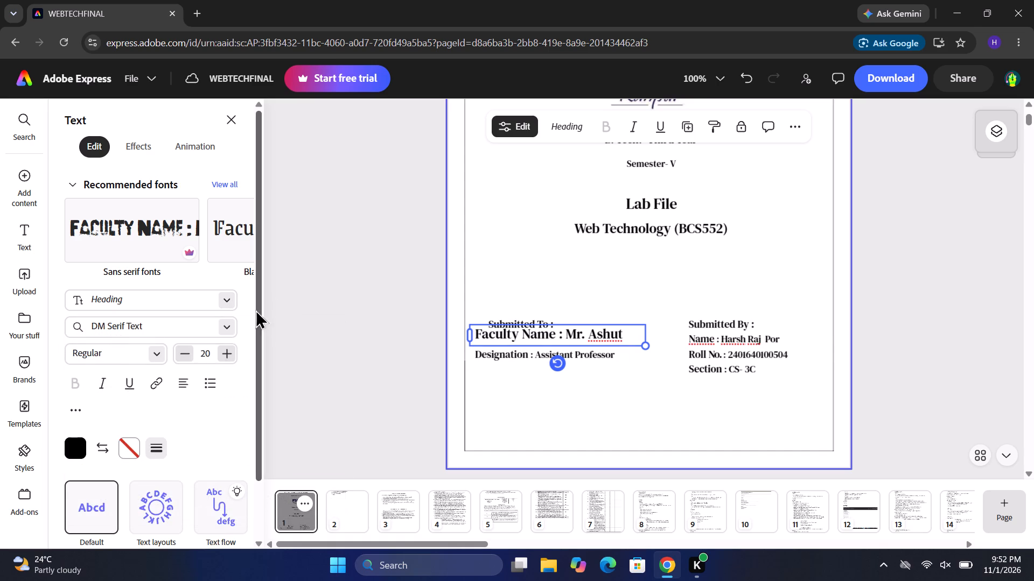
click(185, 355)
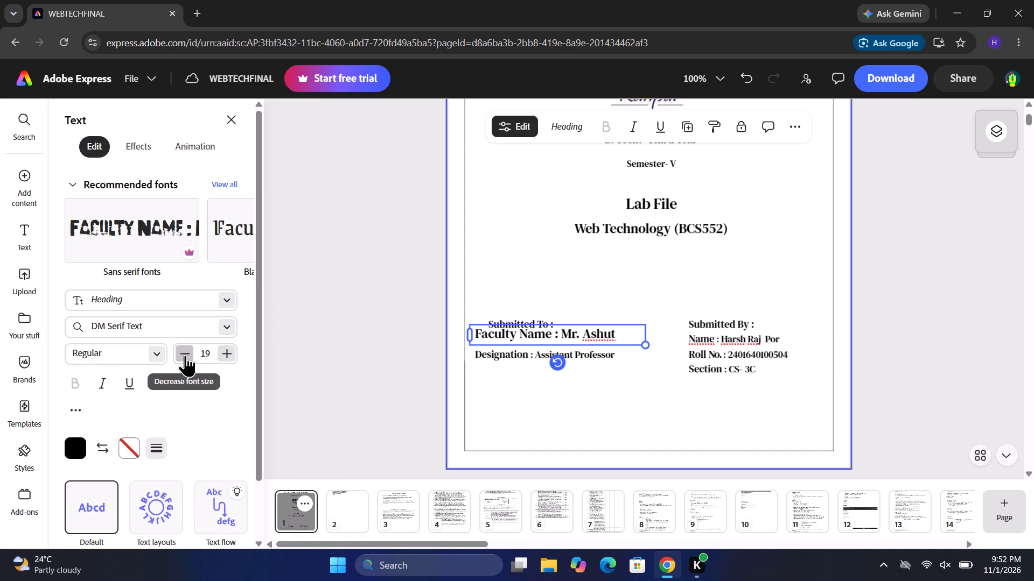
click(185, 355)
click(185, 355)
click(185, 355)
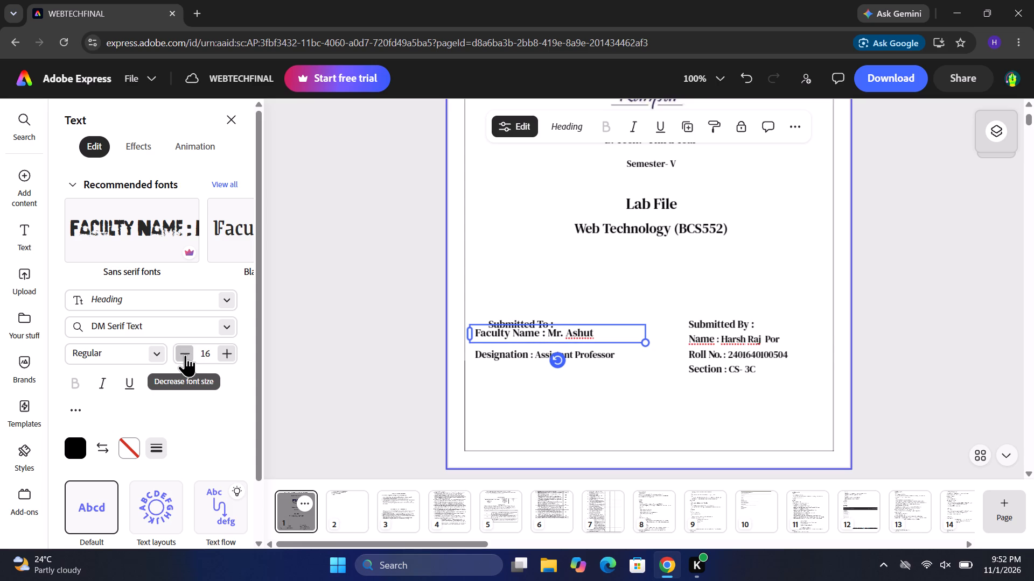
click(185, 355)
click(185, 355)
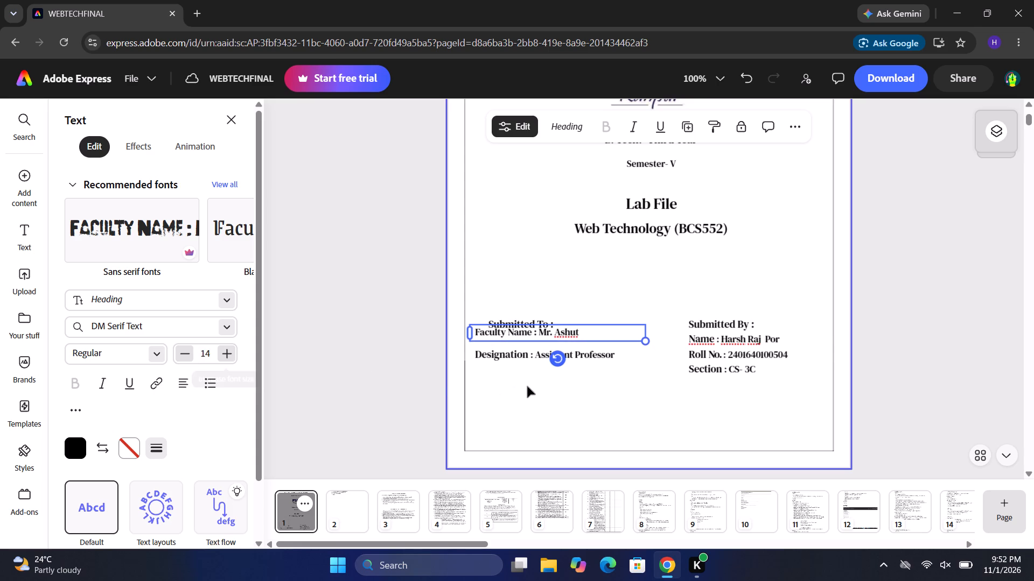
Complete the faculty member's first name and add the surname at the end of the Faculty Name line.
click(606, 332)
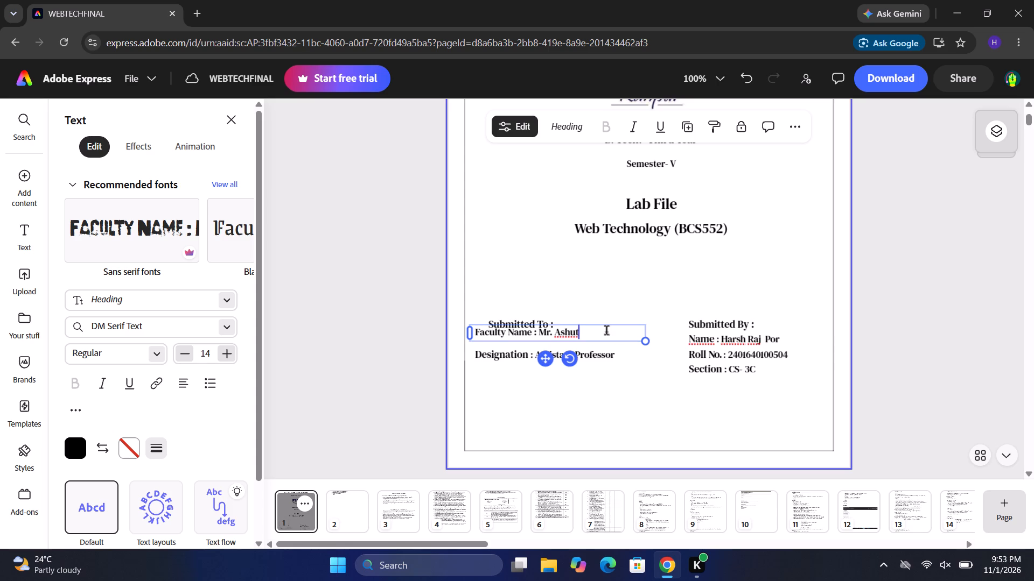
right_click(606, 332)
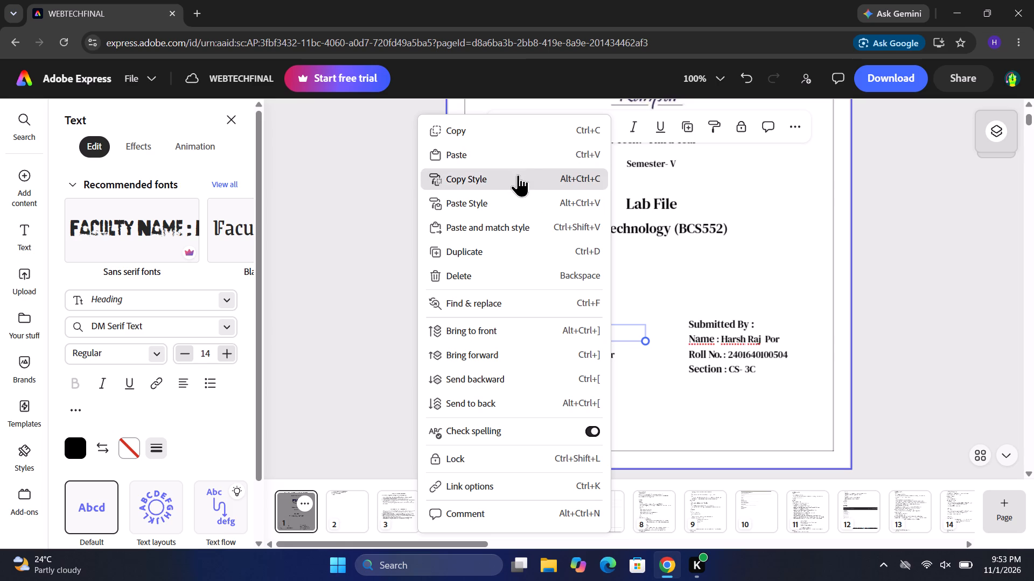
click(519, 137)
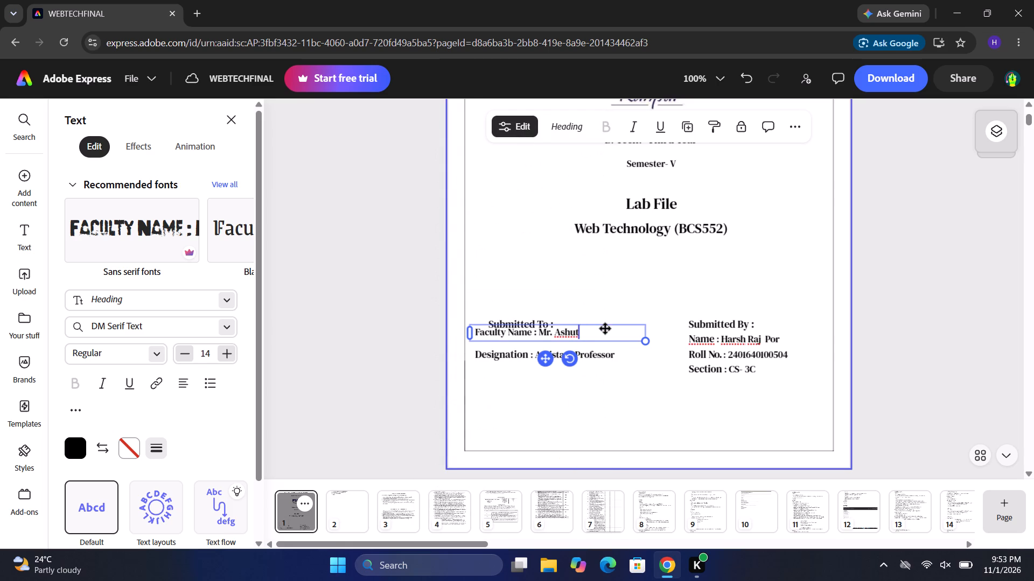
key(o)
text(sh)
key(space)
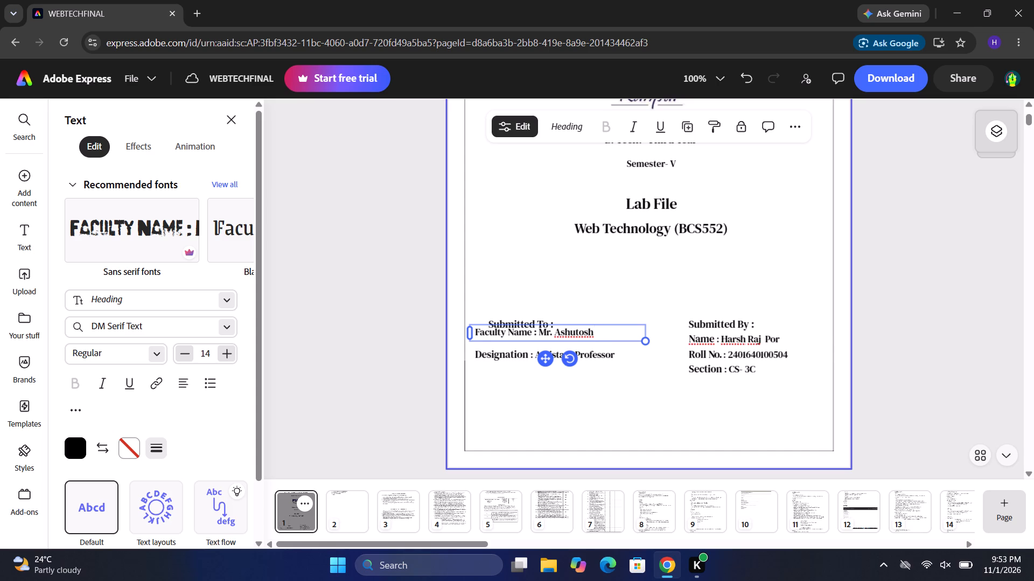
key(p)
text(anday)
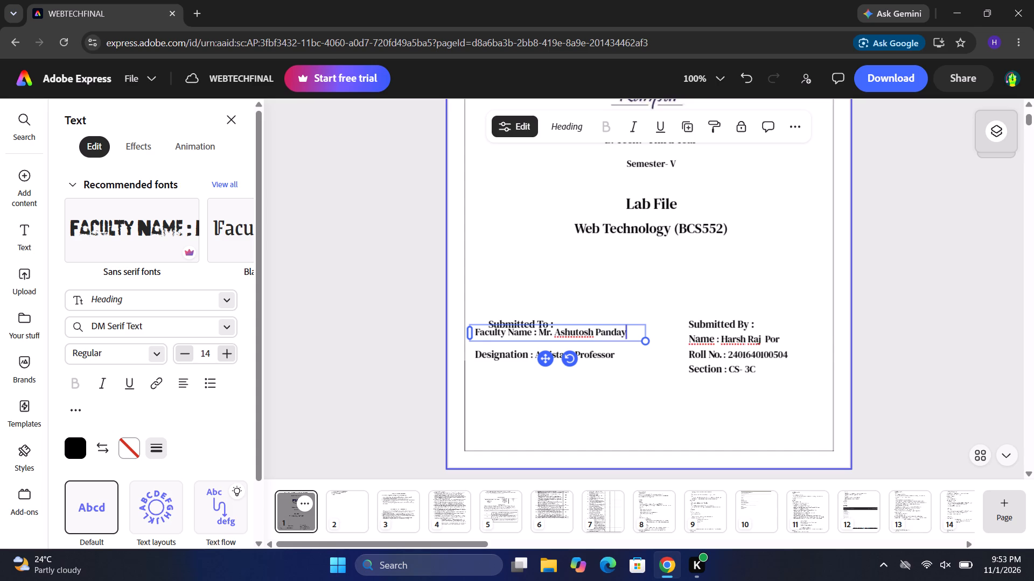
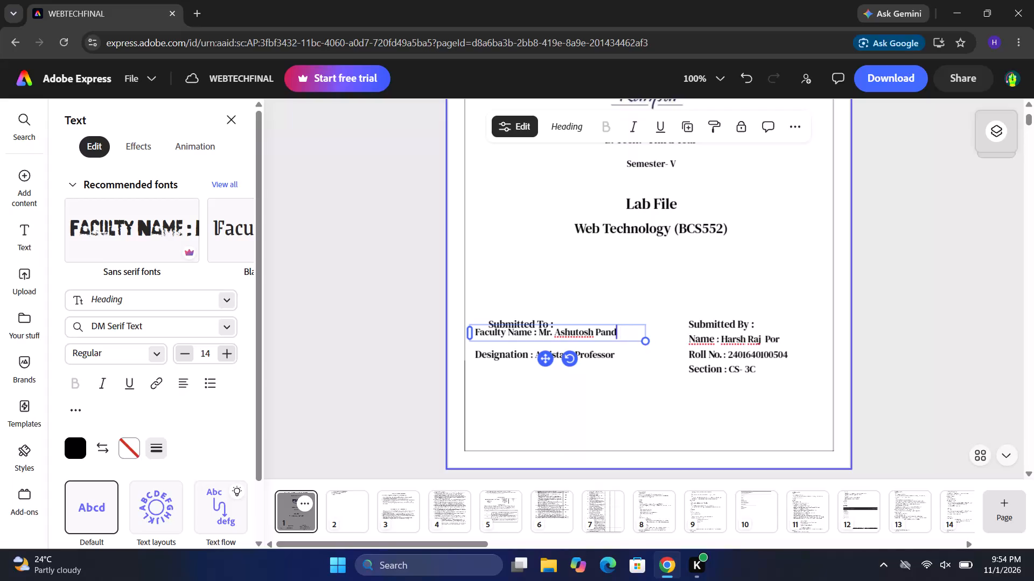
Complete the faculty member's surname at the end of the Faculty Name line in the Submitted To block.
key(e)
key(y)
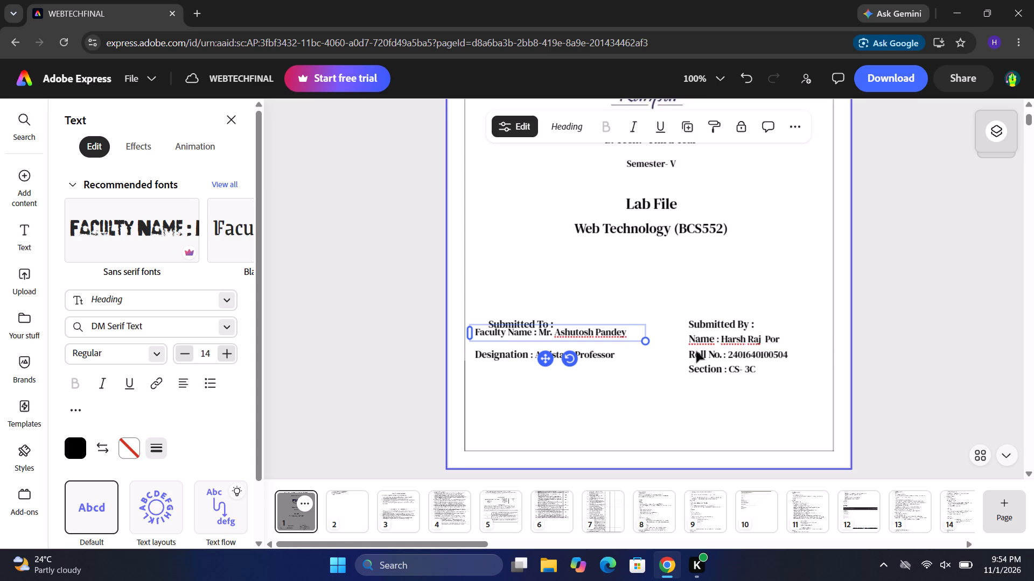
click(637, 359)
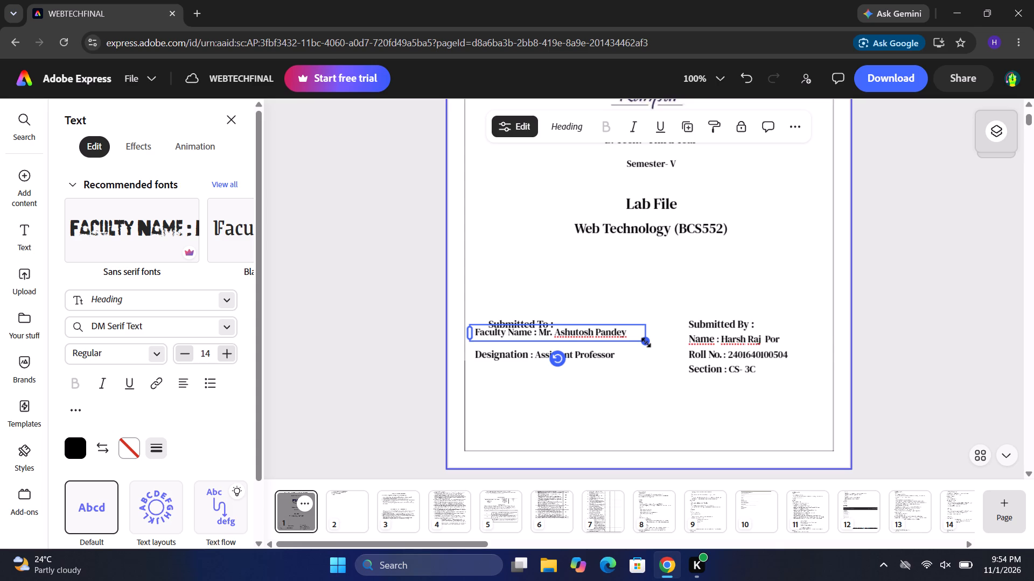
click(646, 342)
click(641, 357)
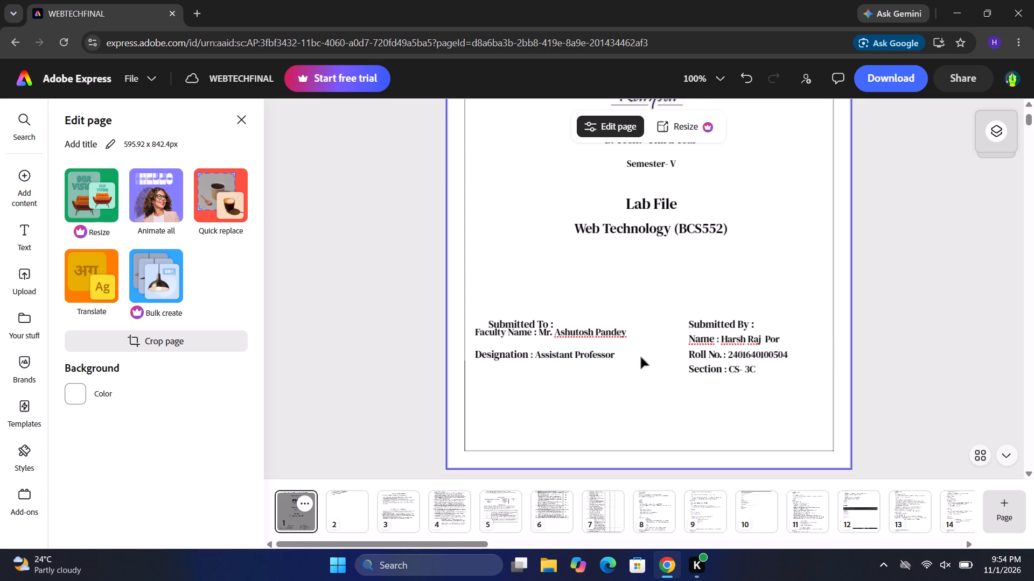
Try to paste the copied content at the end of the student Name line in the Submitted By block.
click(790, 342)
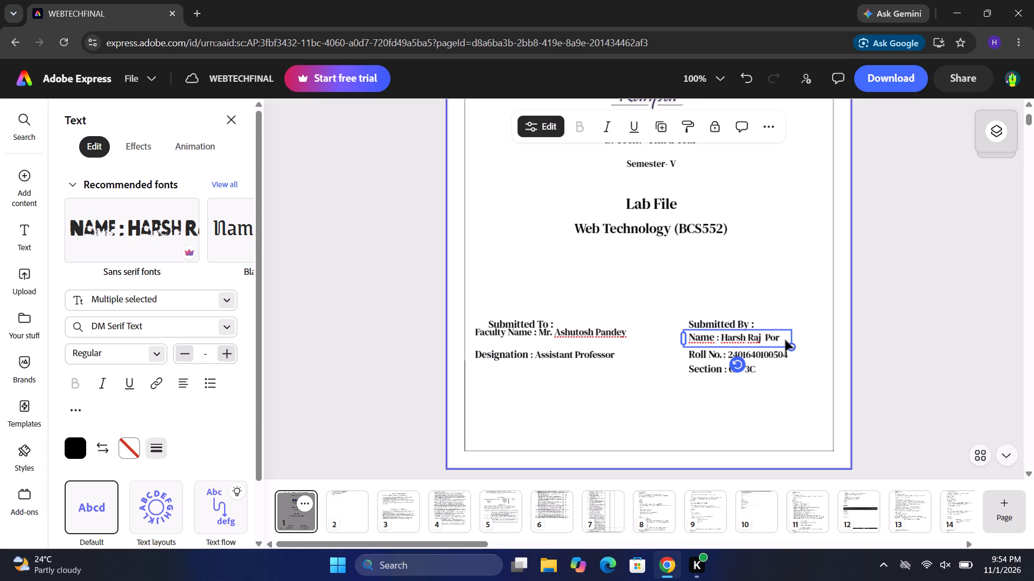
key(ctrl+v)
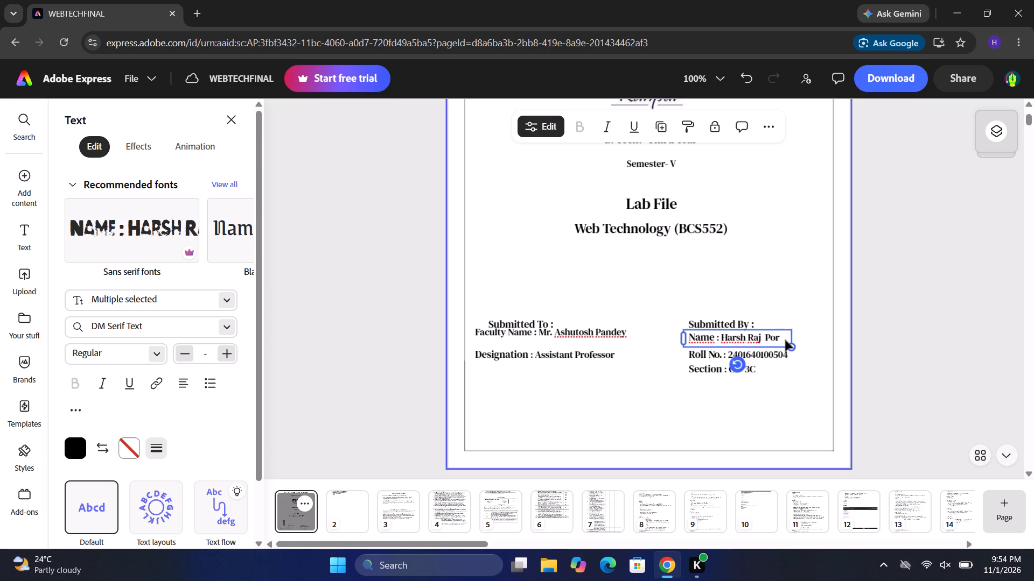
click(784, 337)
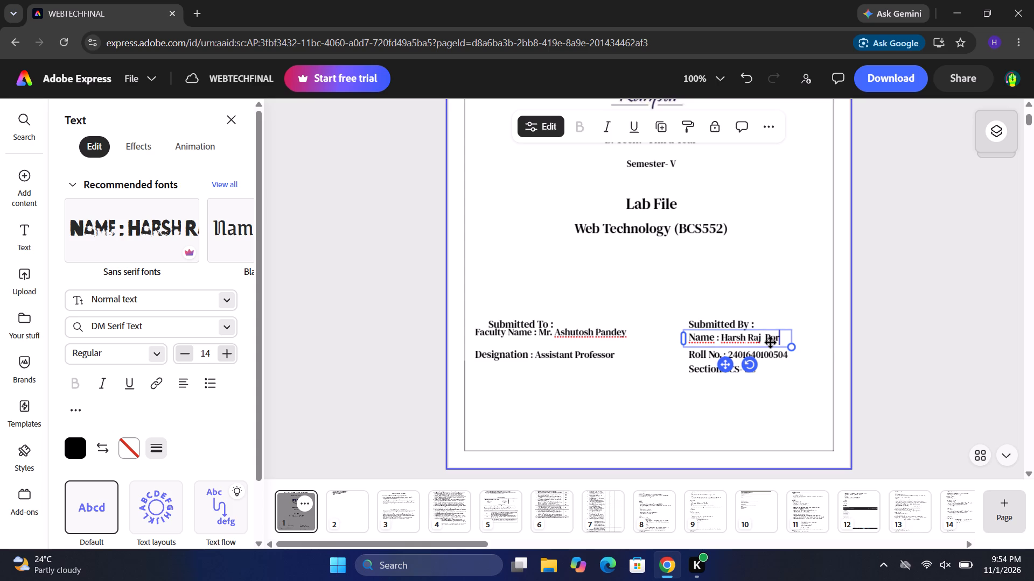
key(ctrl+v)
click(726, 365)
Enlarge the student Name text box in the Submitted By block out to the page border line, keeping its text at font size 14.
drag(787, 348, 814, 338)
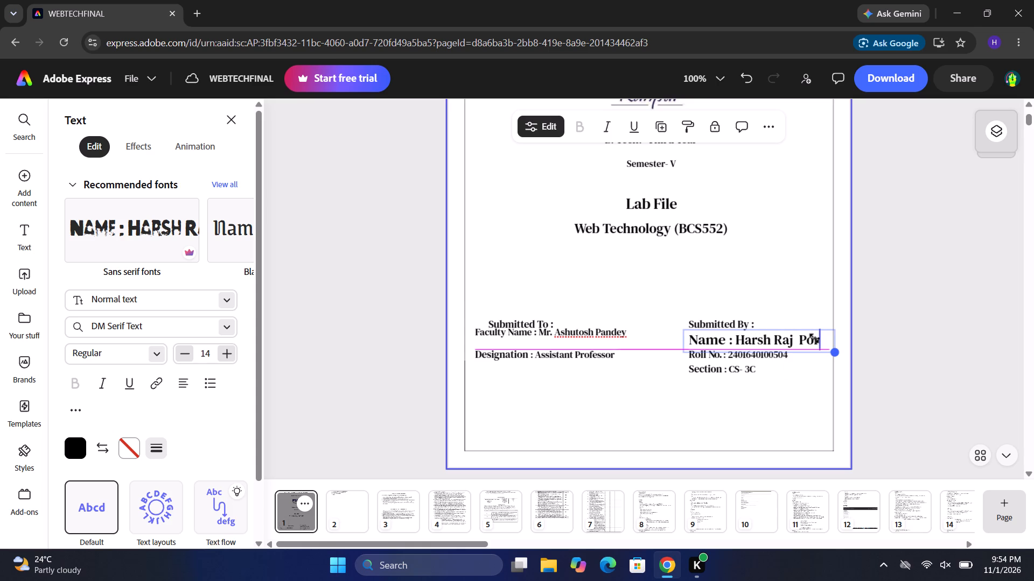
drag(814, 338, 815, 338)
drag(815, 338, 813, 337)
drag(813, 337, 818, 336)
drag(818, 336, 818, 336)
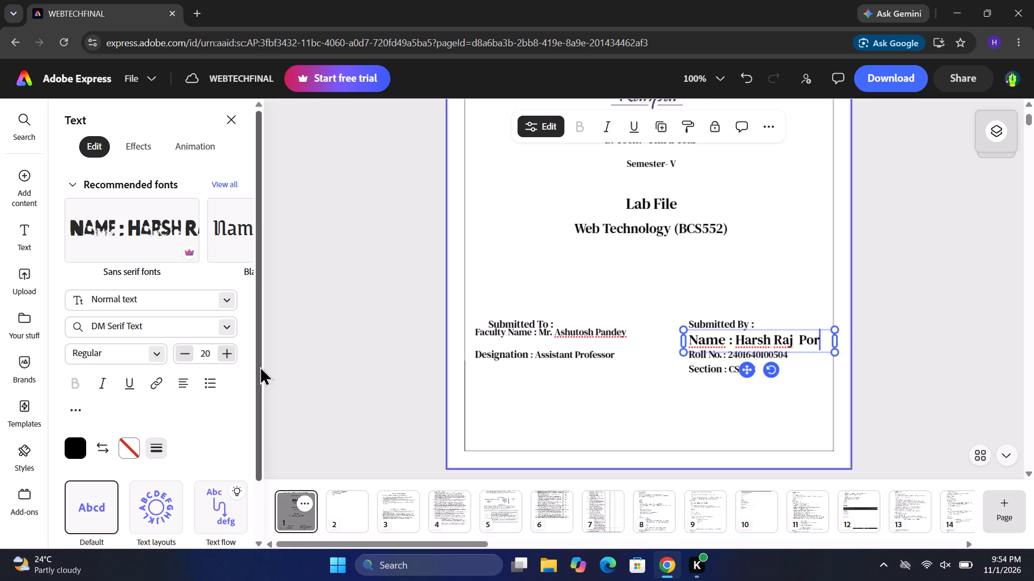
click(188, 355)
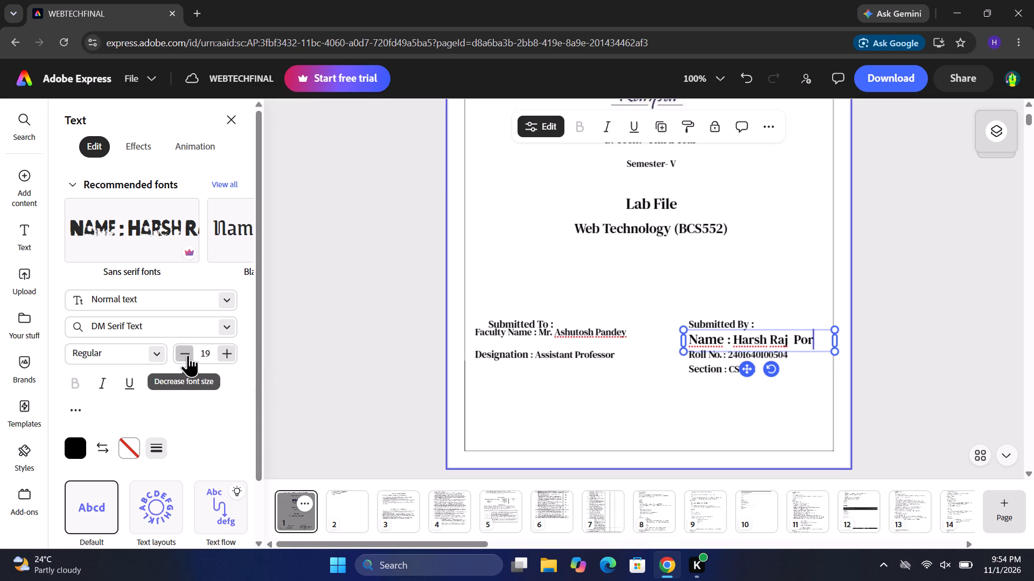
click(188, 355)
click(188, 355)
click(188, 355)
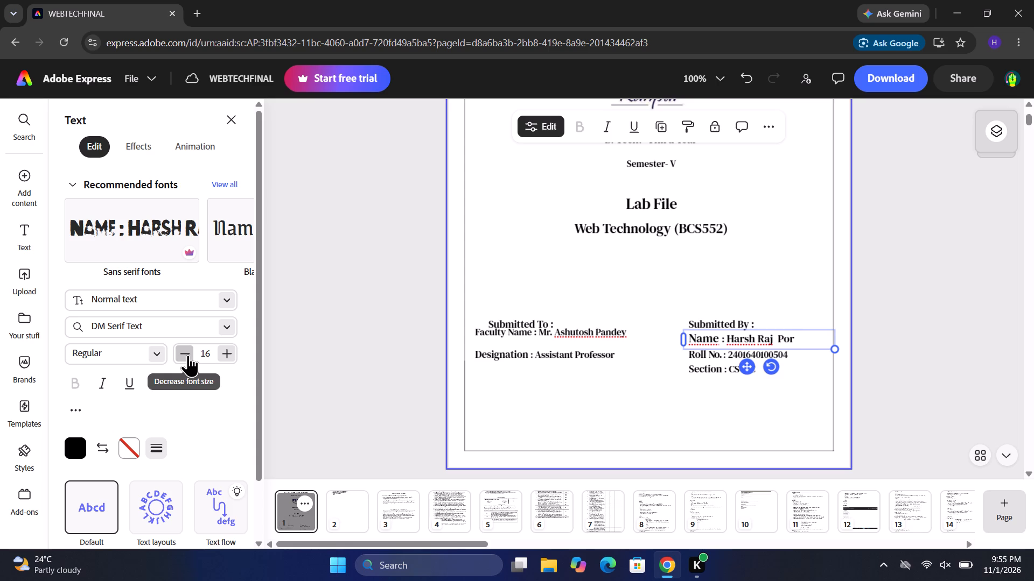
key(space)
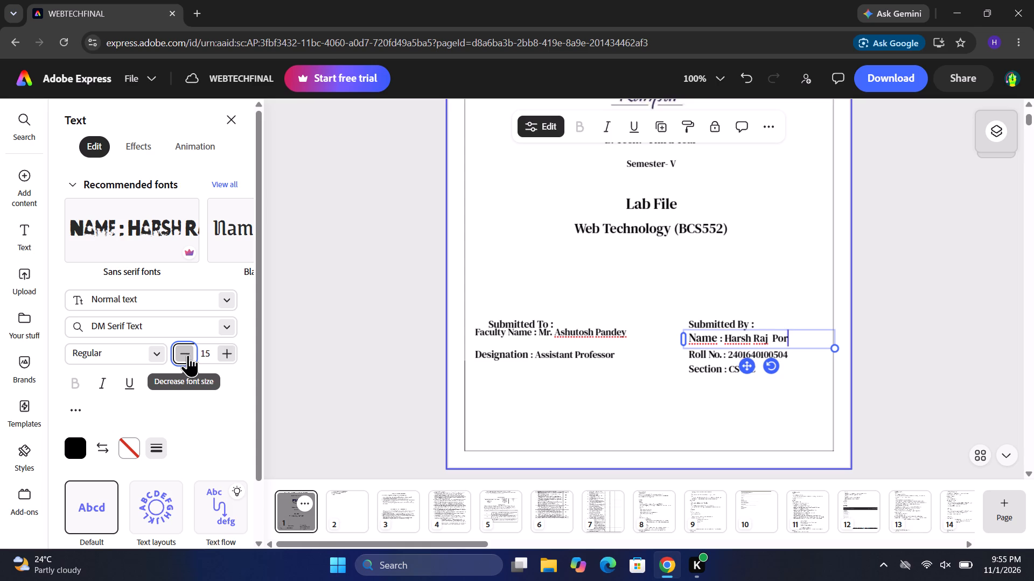
click(188, 355)
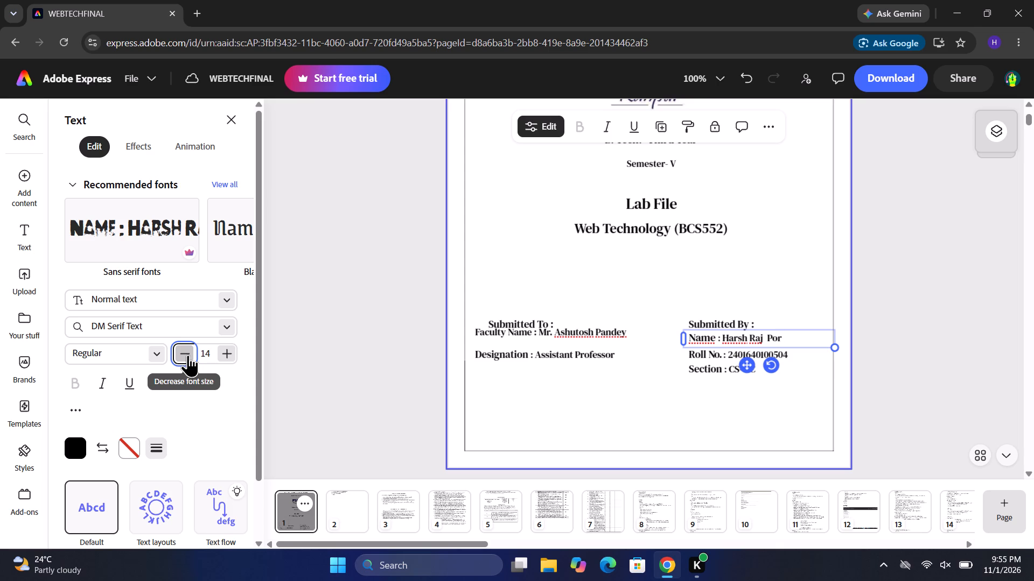
Complete the student's surname in the Submitted By block by adding "wal" at the end of the Name line.
text(wa)
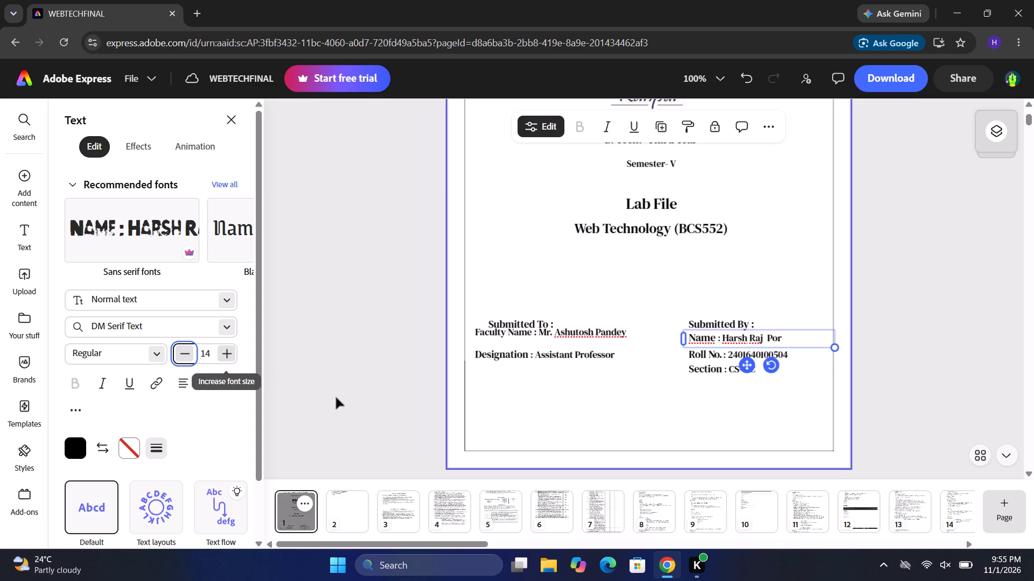
click(791, 335)
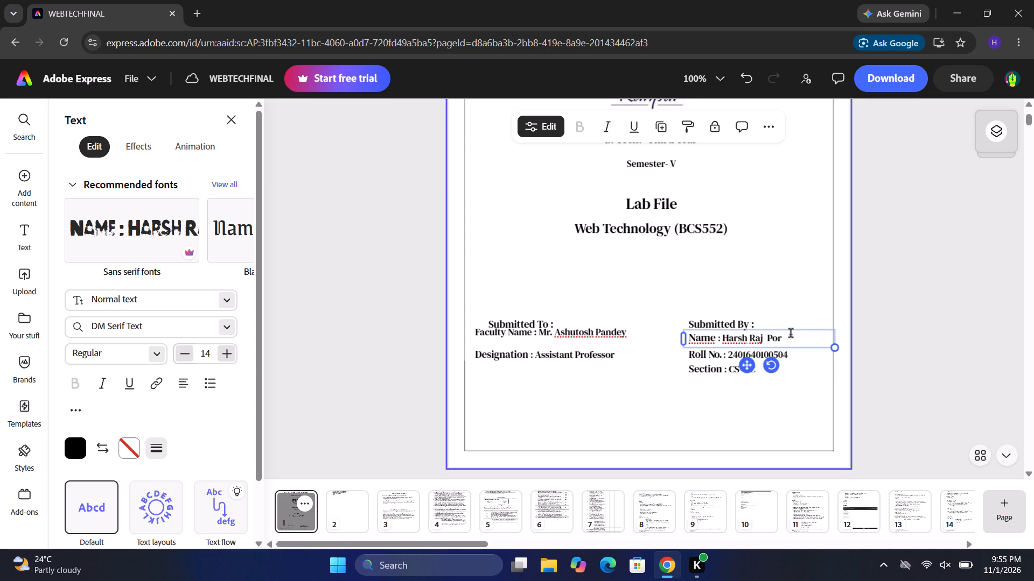
key(w)
text(al)
click(769, 413)
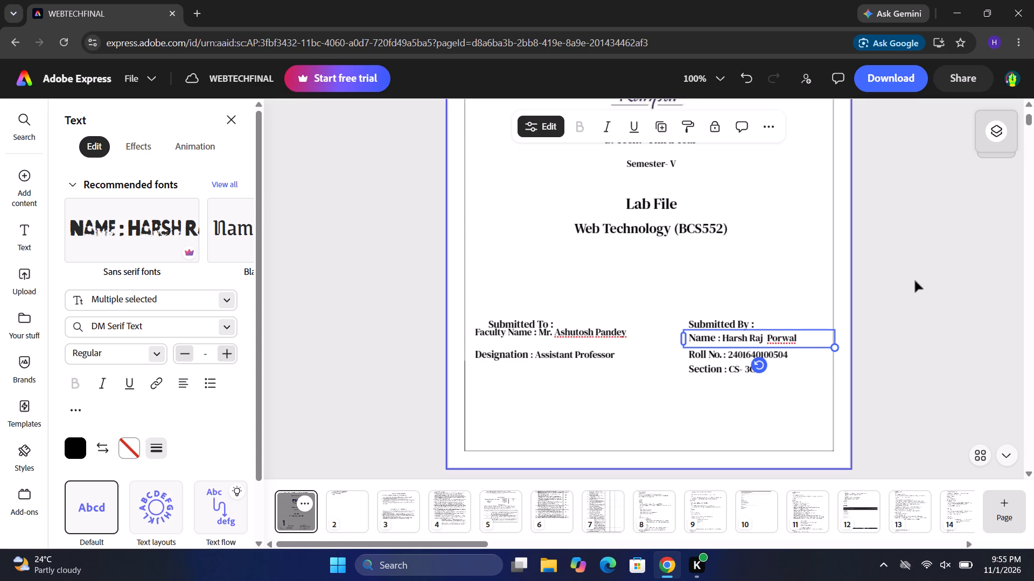
click(915, 281)
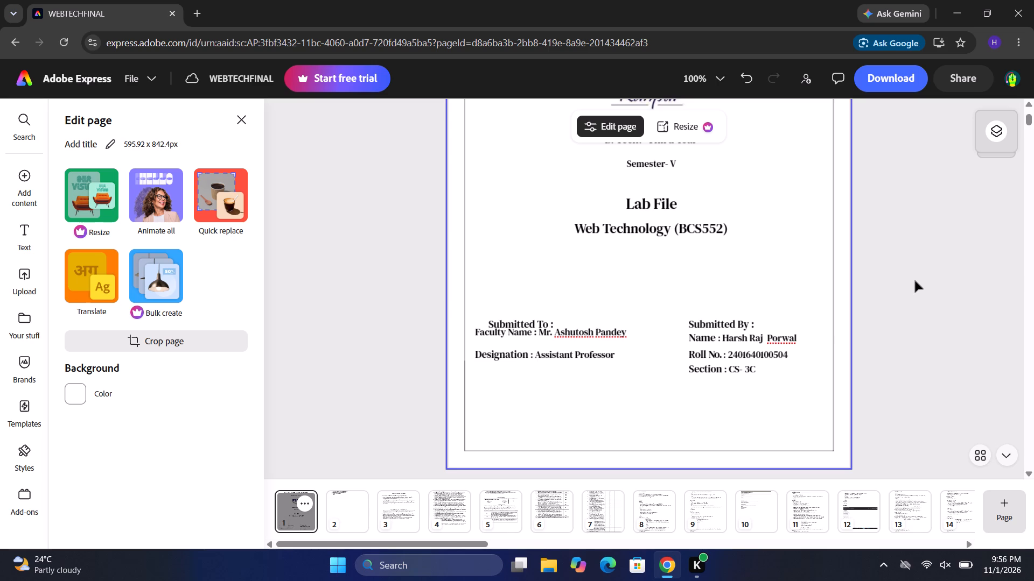
Rename the file as WEBTECHFINALHarsh and save it in Files.
click(254, 77)
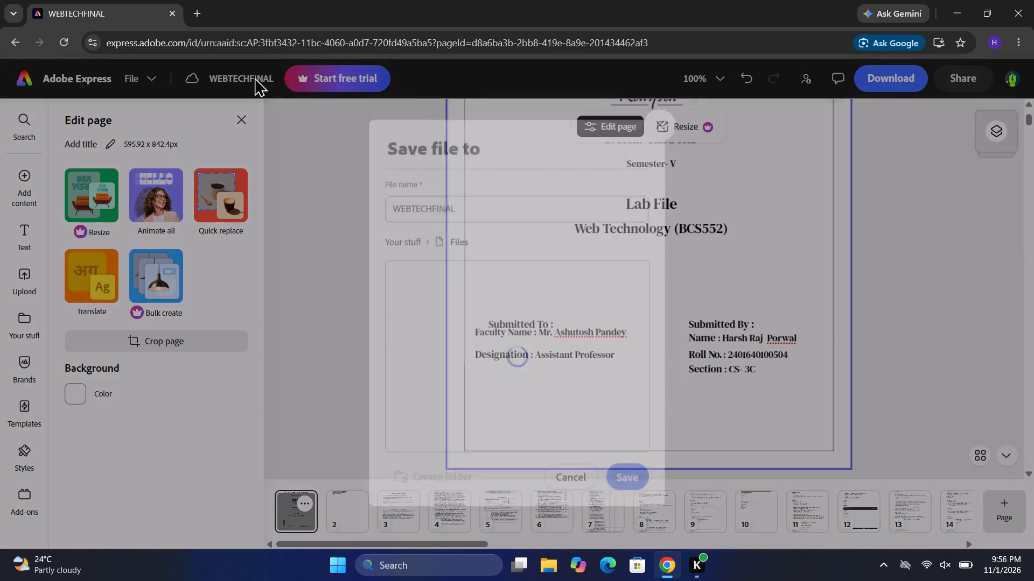
click(476, 202)
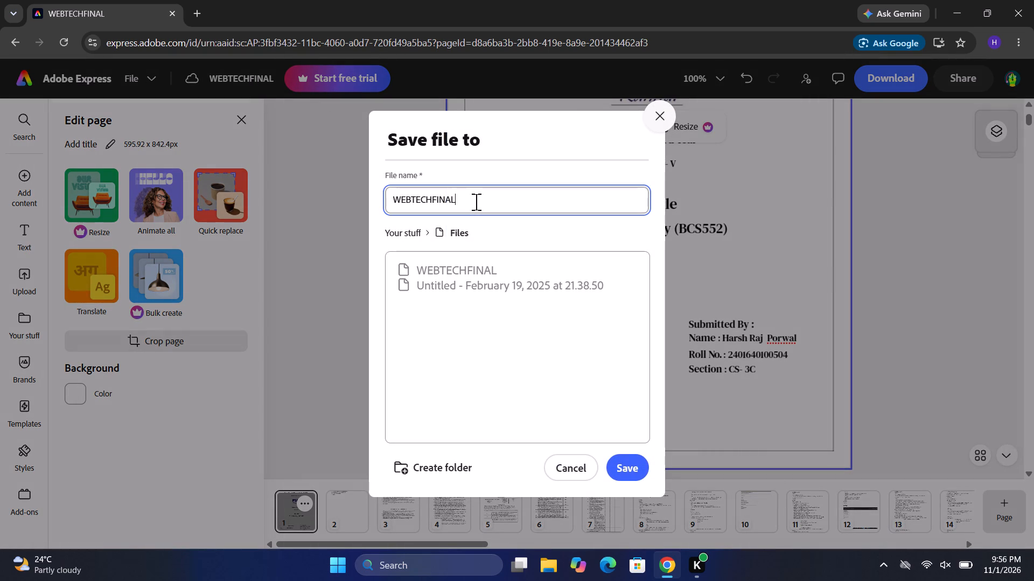
key(space)
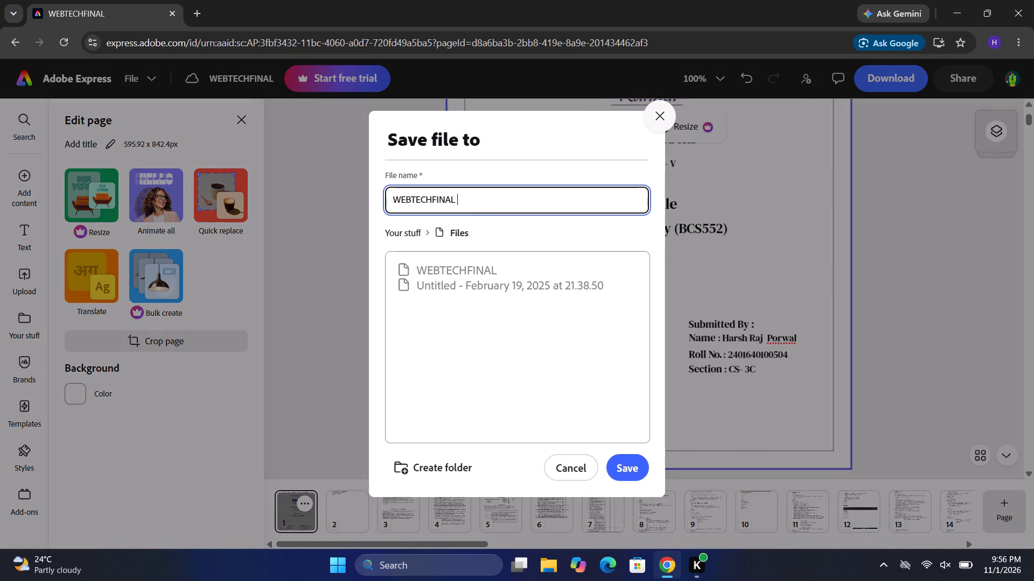
text(hars)
key(BackSpace)
key(BackSpace)
key(BackSpace)
key(BackSpace)
text(arsh)
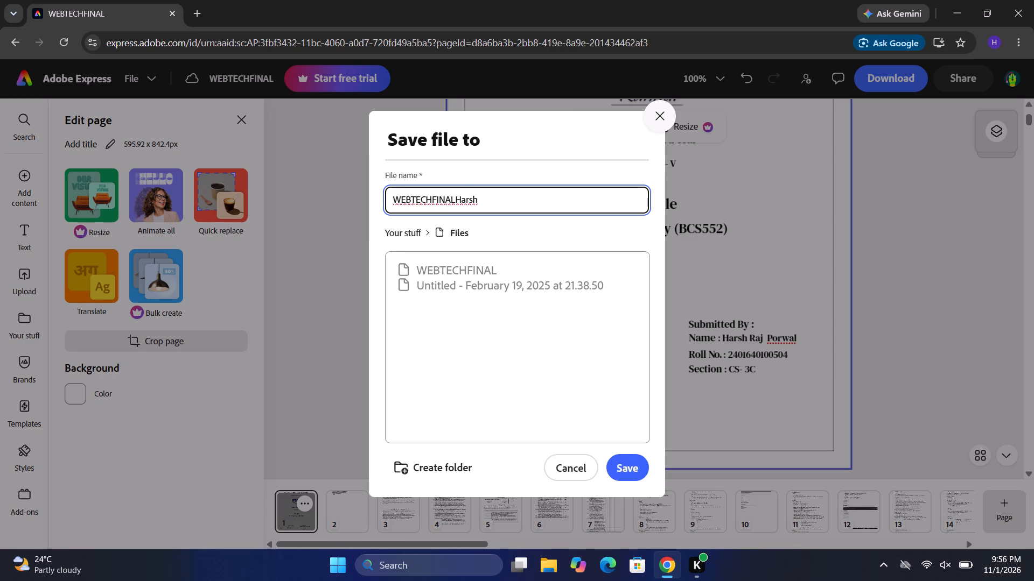
click(626, 464)
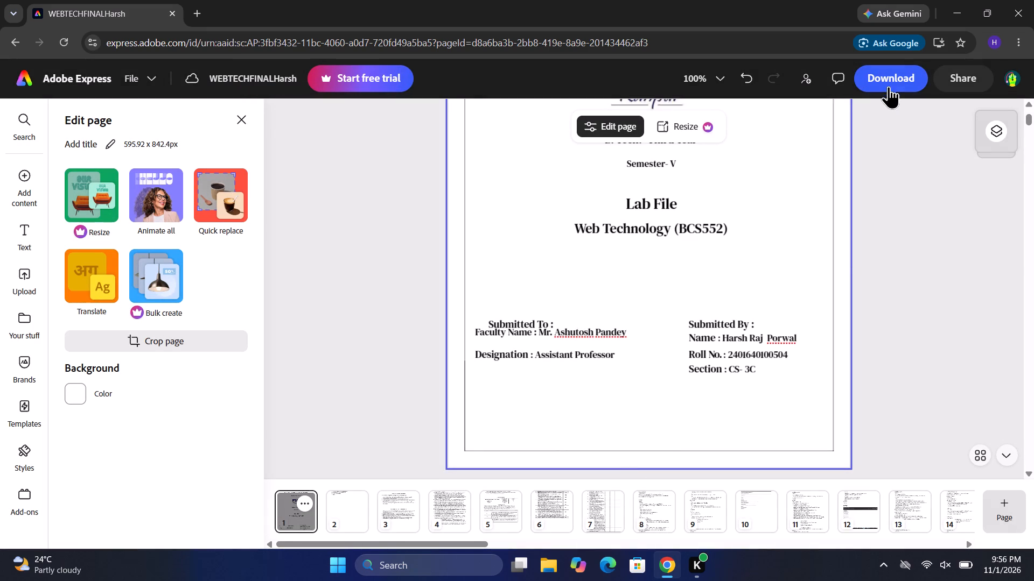
Download all pages of the document as a single PDF Standard file.
click(897, 70)
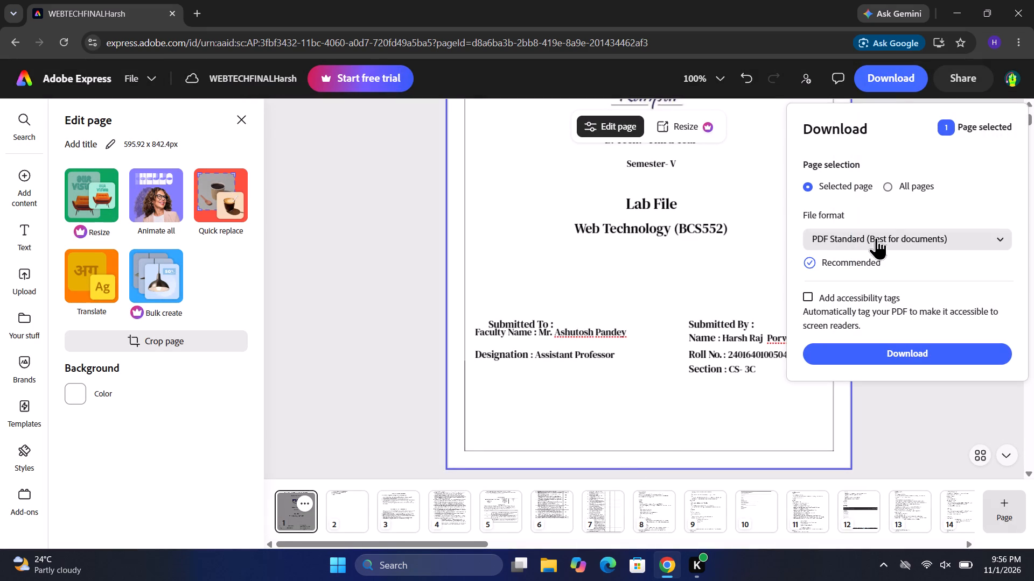
click(889, 187)
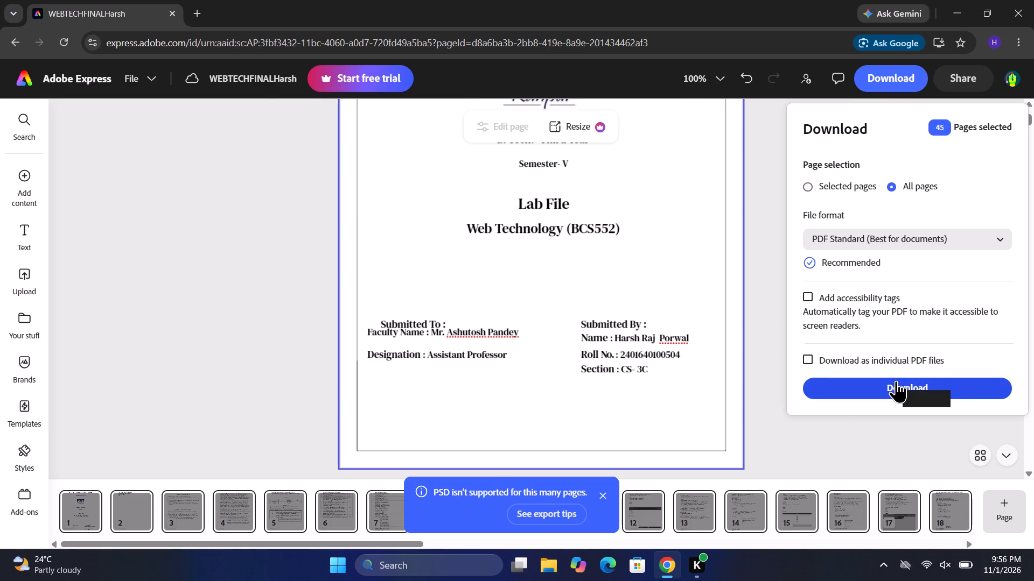
click(896, 380)
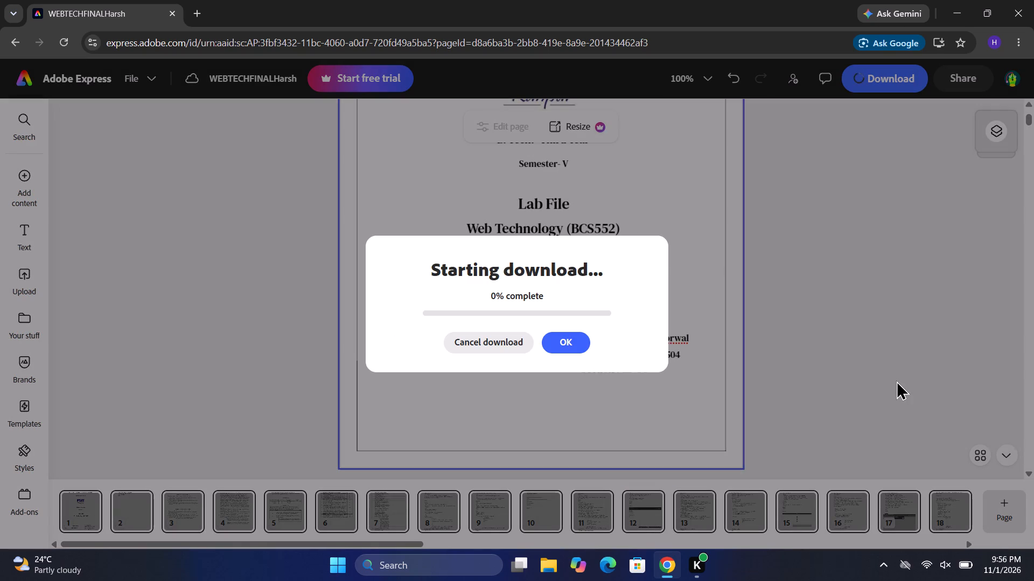
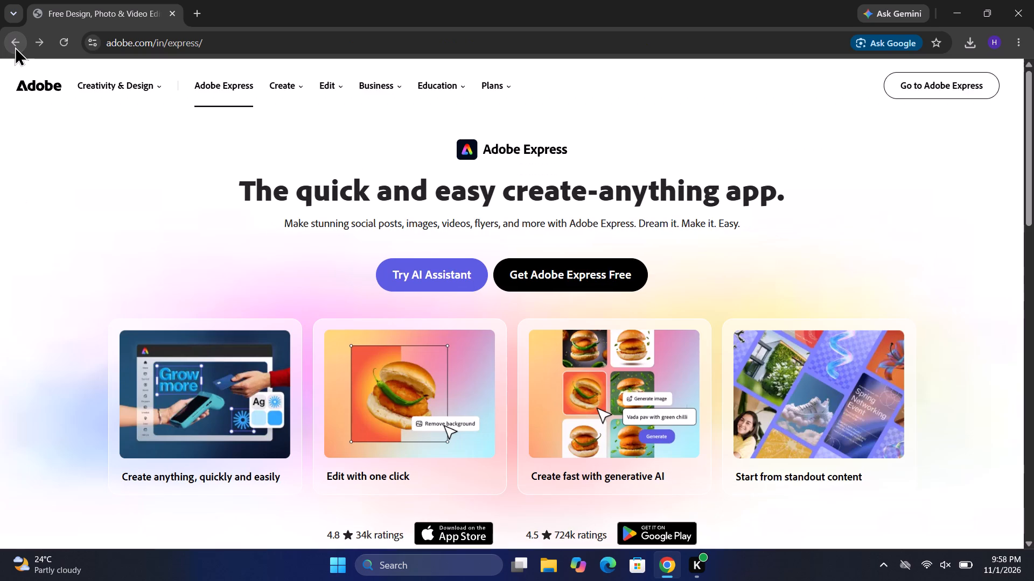
Open Adobe Express and look through the Document formats offered for a new file.
click(595, 279)
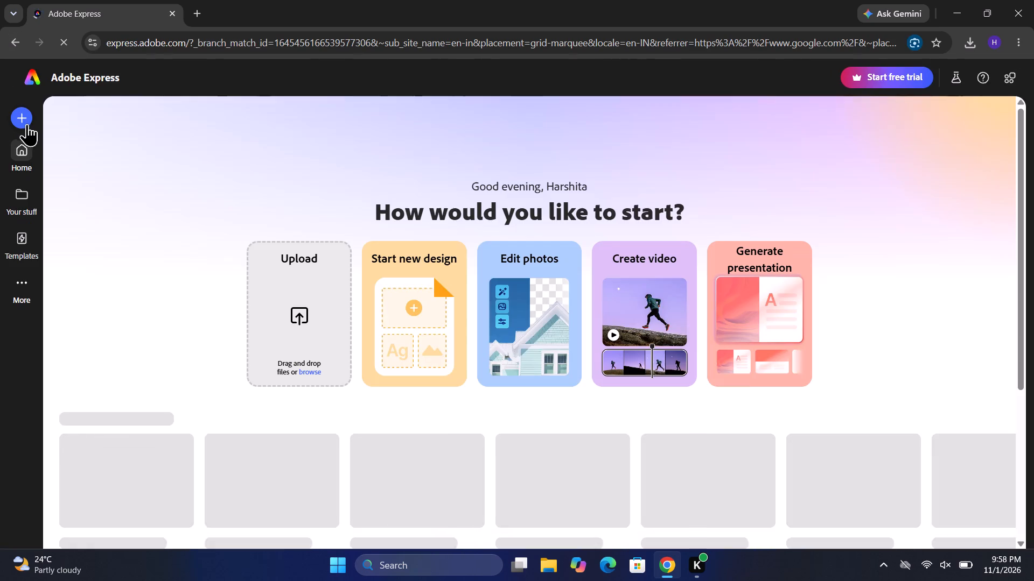
click(25, 122)
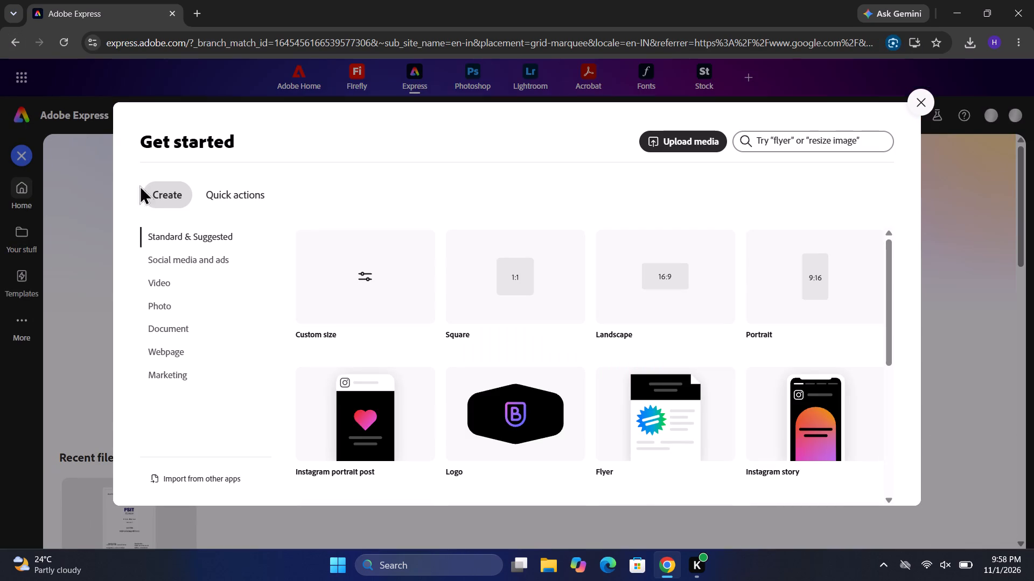
click(167, 326)
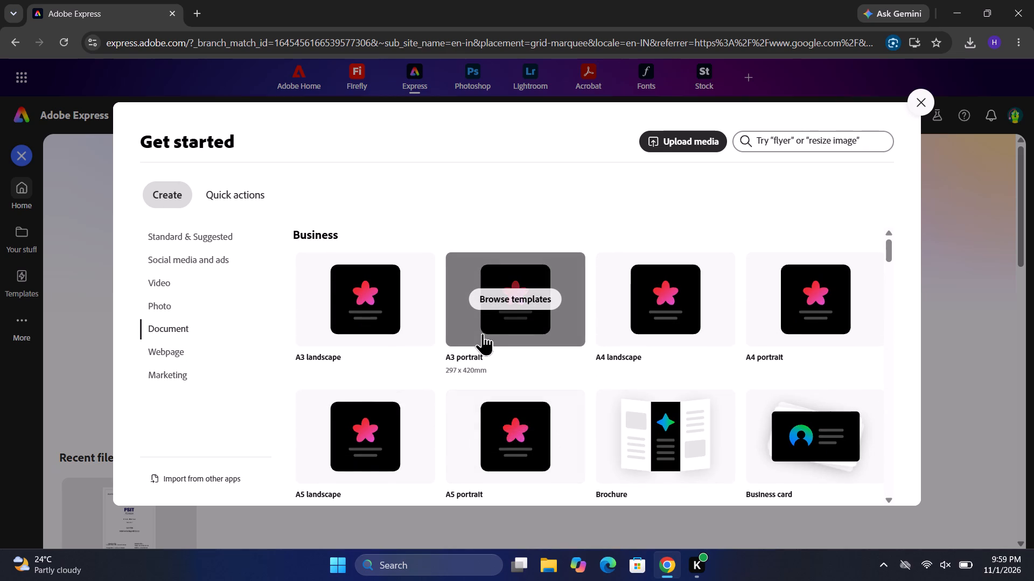
scroll(483, 333, down, 6)
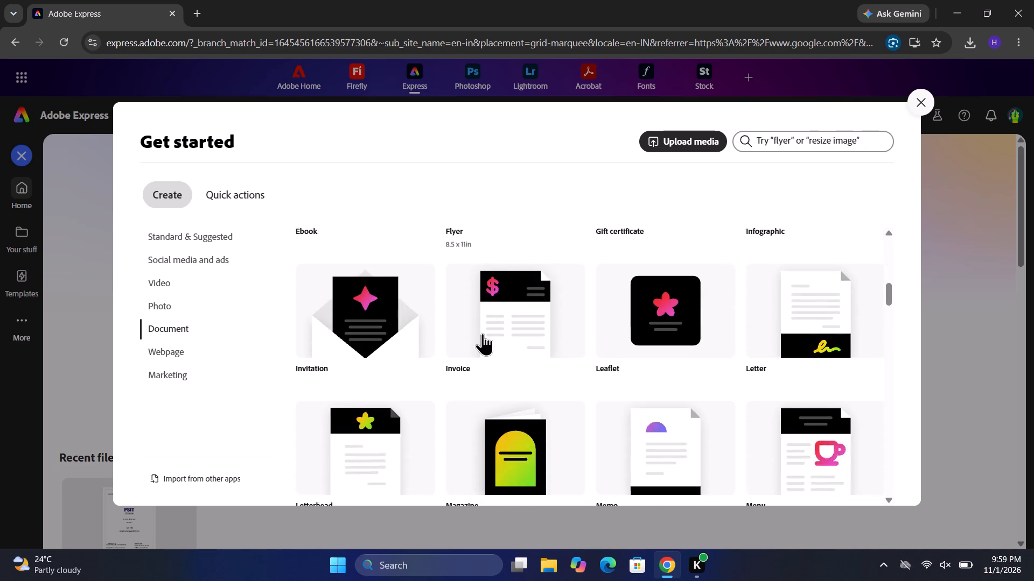
scroll(483, 333, down, 3)
scroll(483, 333, right, 1)
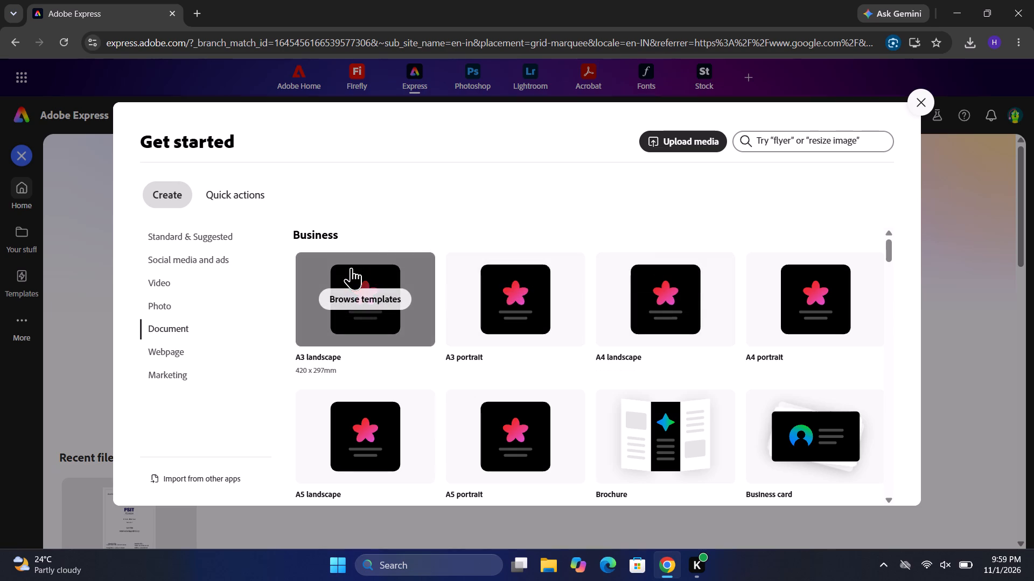
click(988, 192)
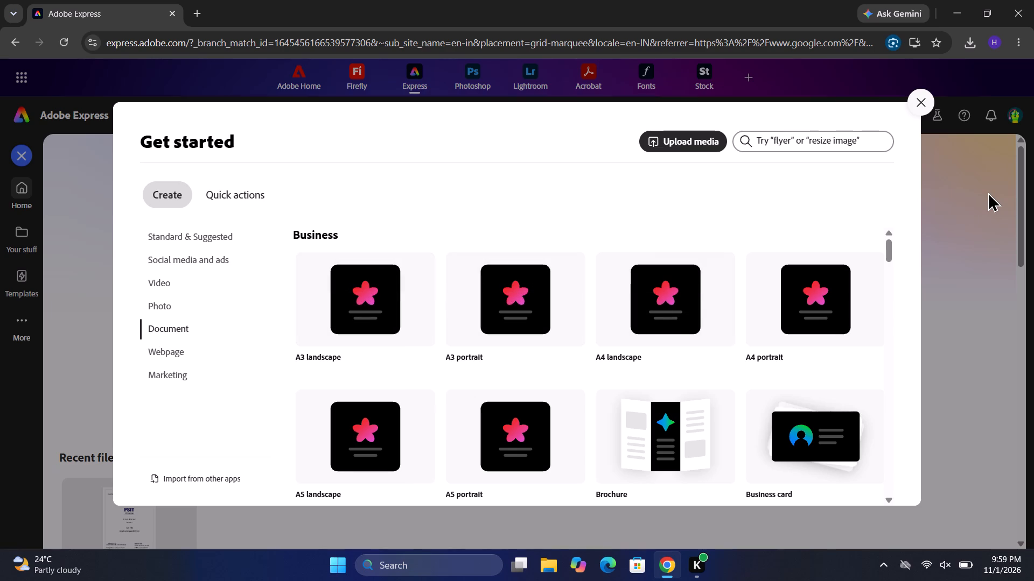
click(95, 297)
click(921, 100)
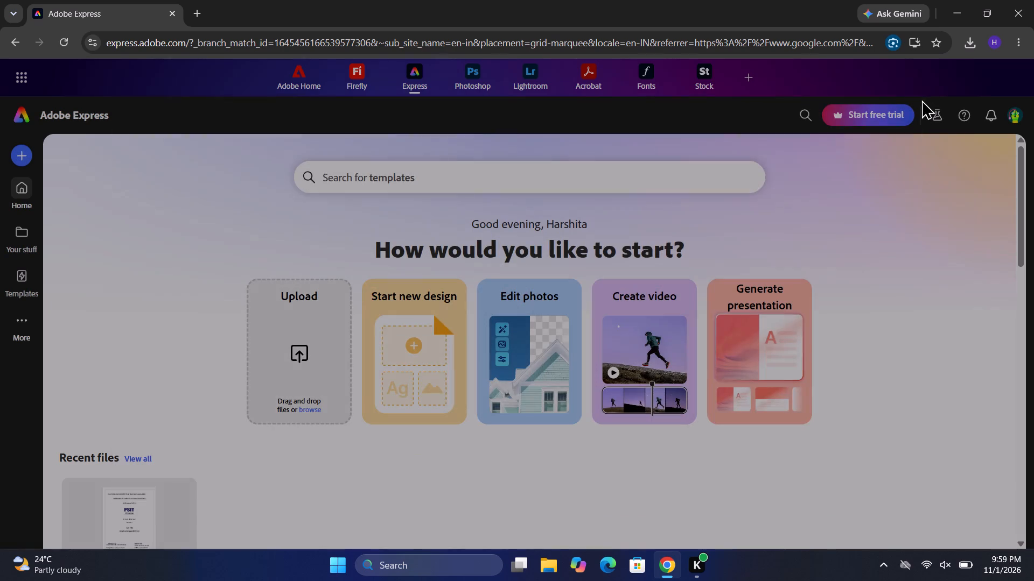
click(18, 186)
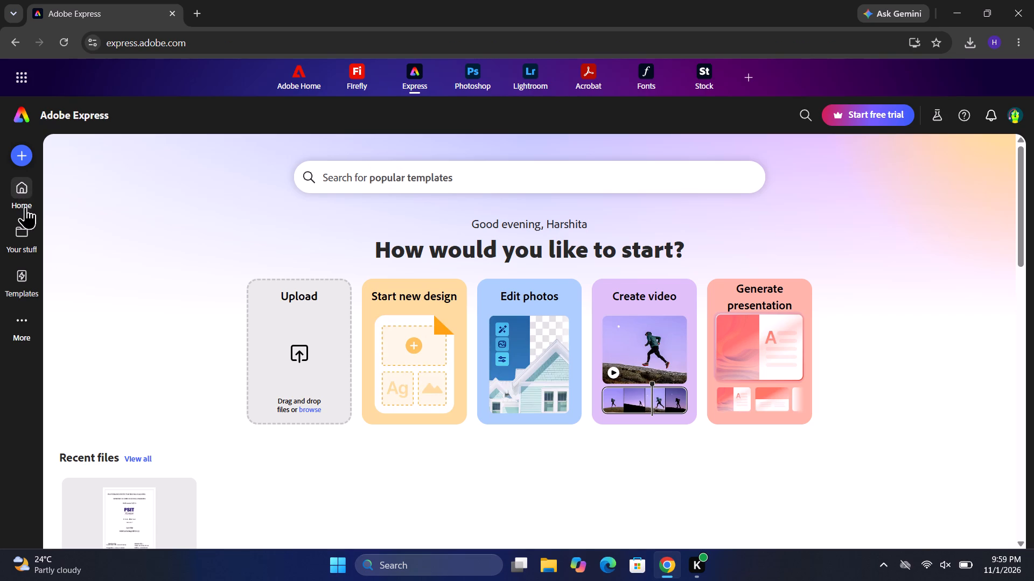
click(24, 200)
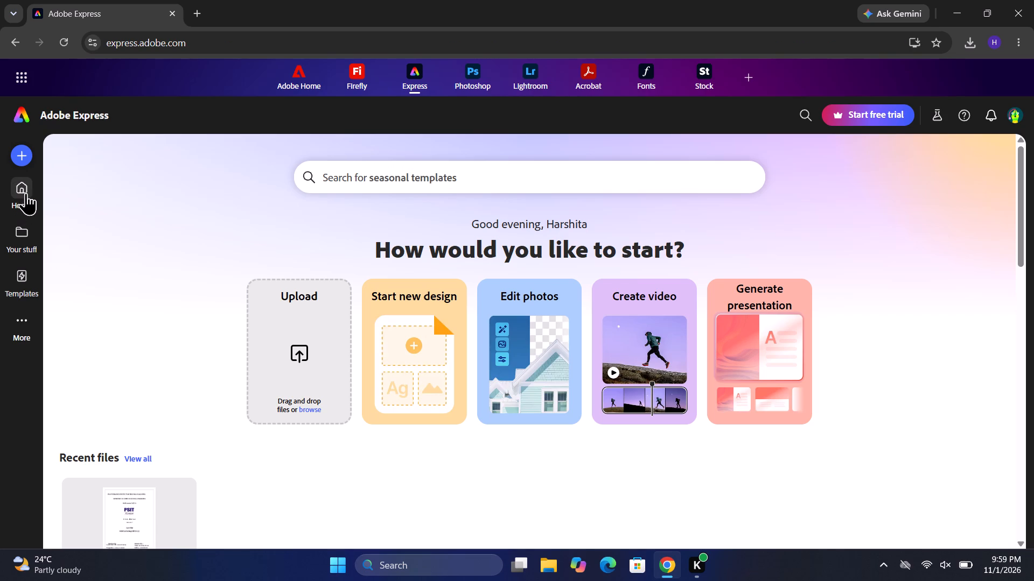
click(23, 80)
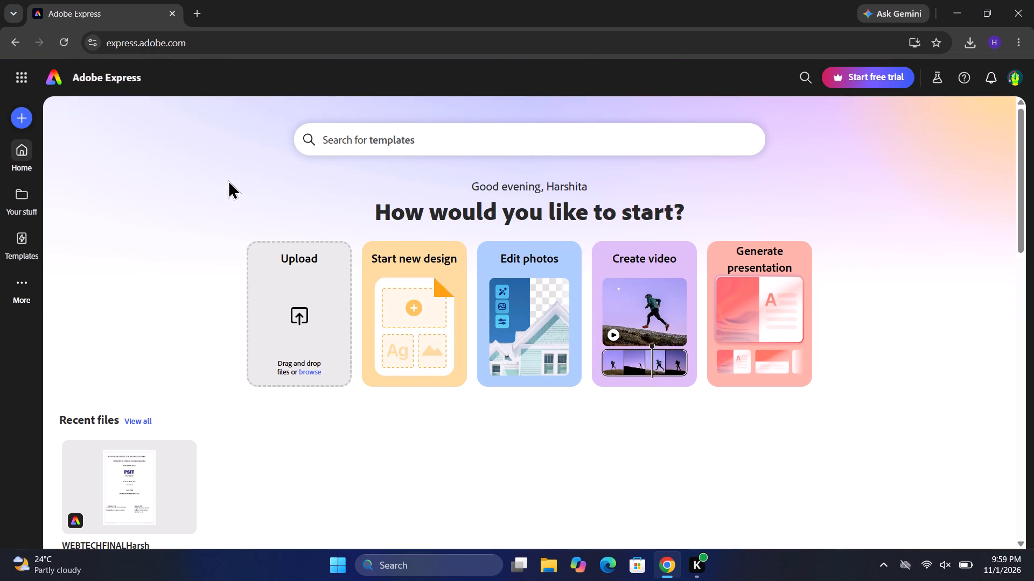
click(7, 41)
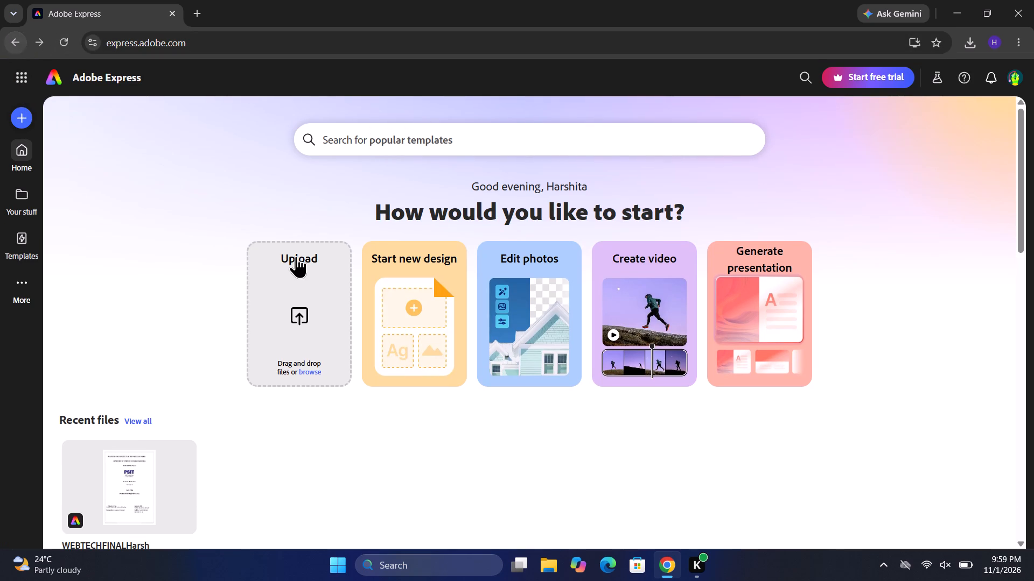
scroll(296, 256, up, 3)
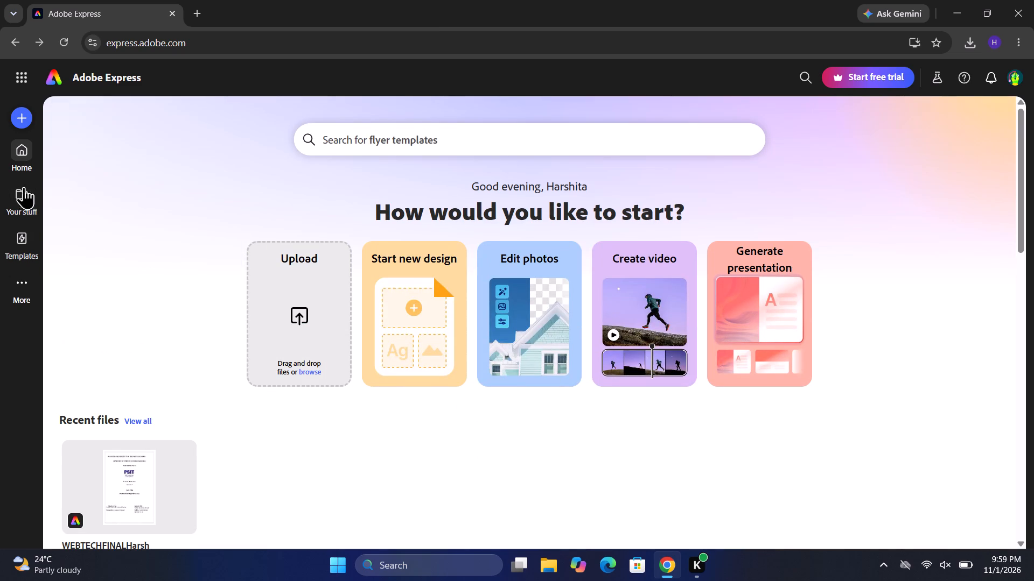
Look through the saved files in Your stuff and the Document formats for a new file.
click(22, 208)
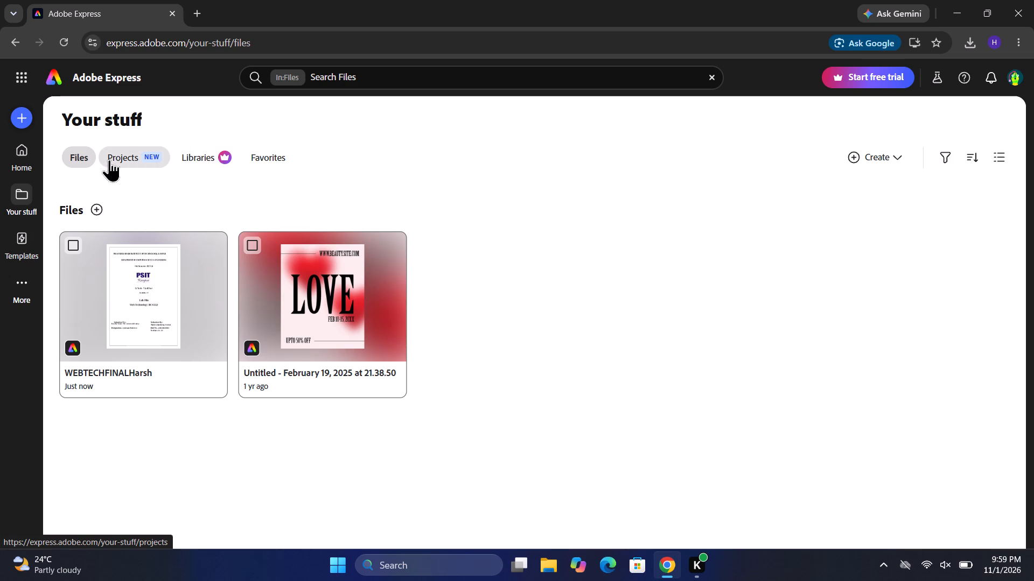
click(24, 119)
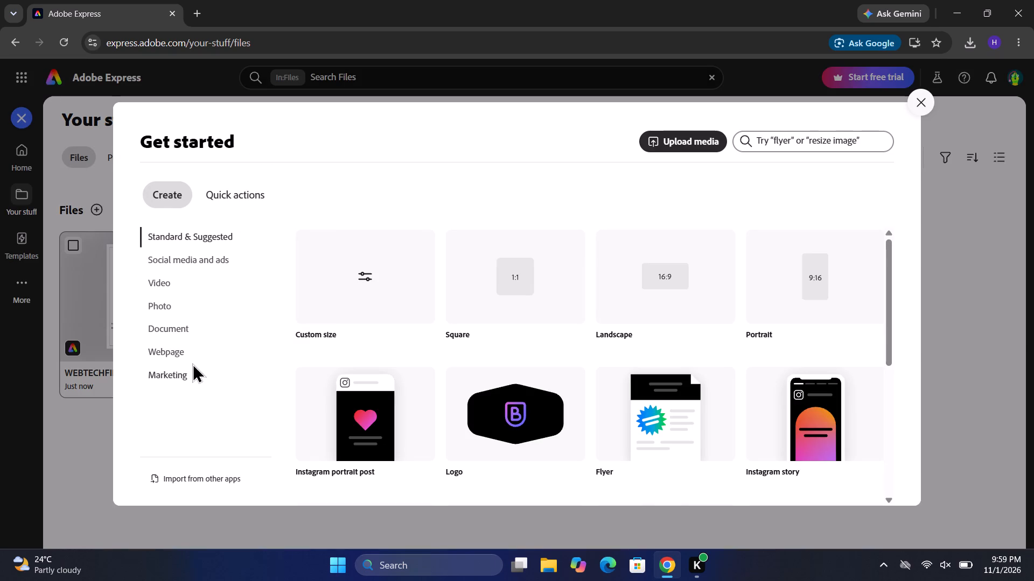
click(191, 329)
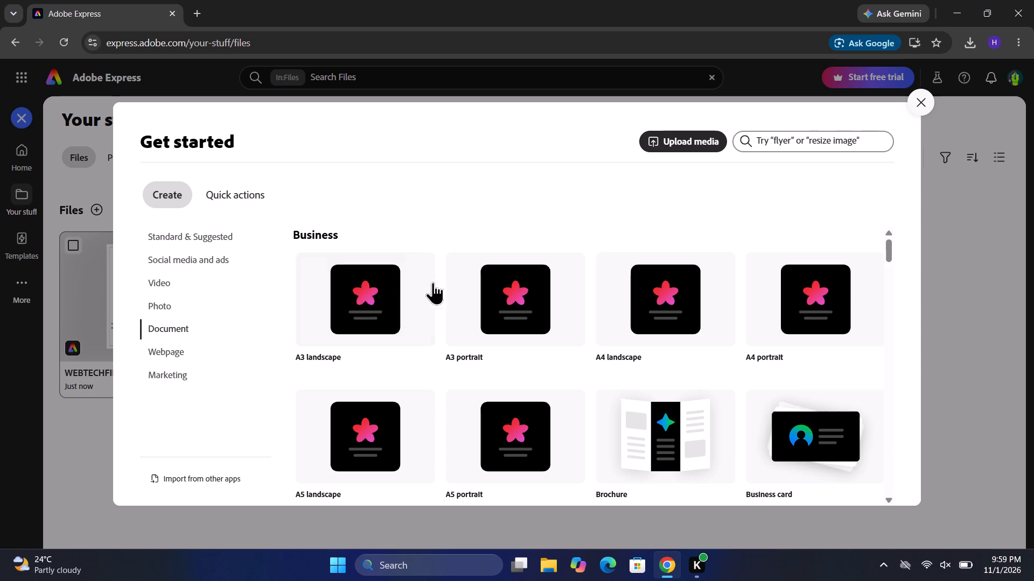
scroll(383, 360, down, 5)
scroll(383, 360, up, 3)
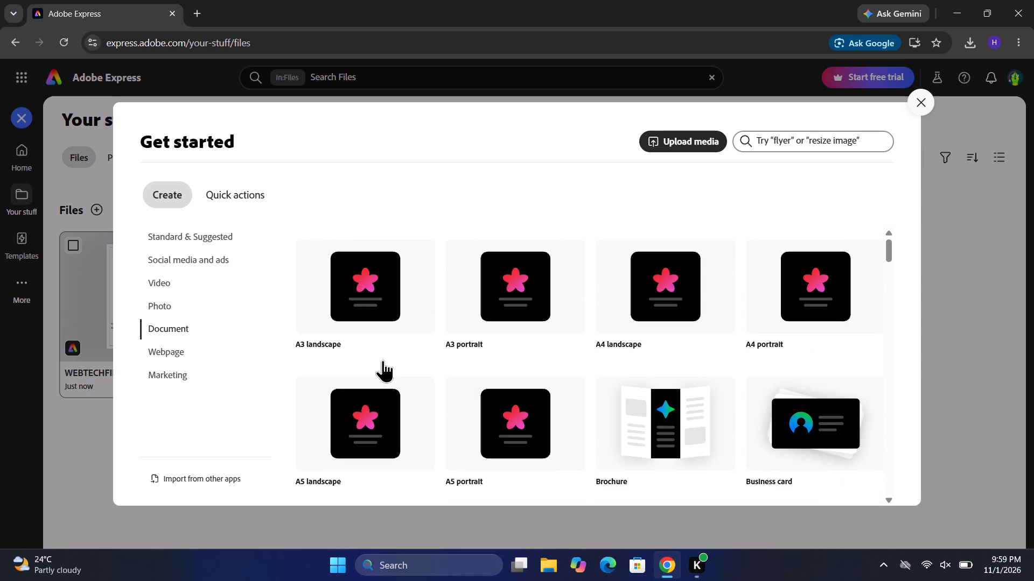
scroll(383, 360, up, 3)
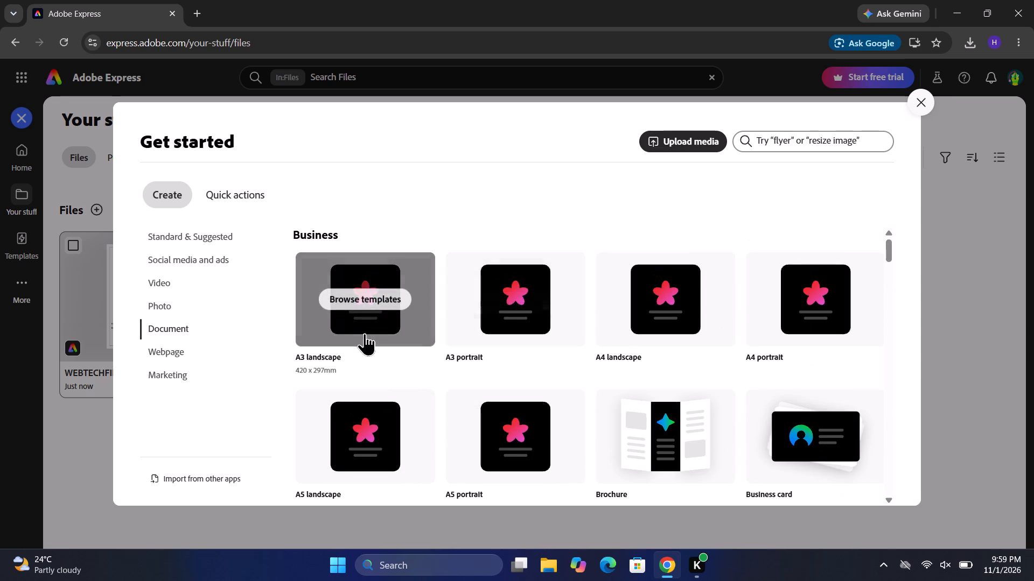
click(98, 436)
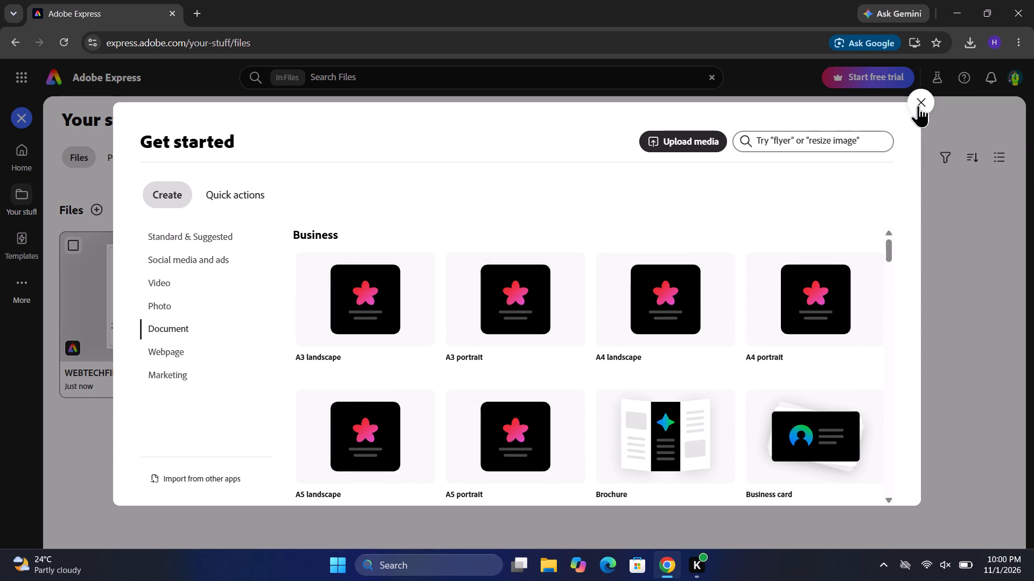
click(918, 105)
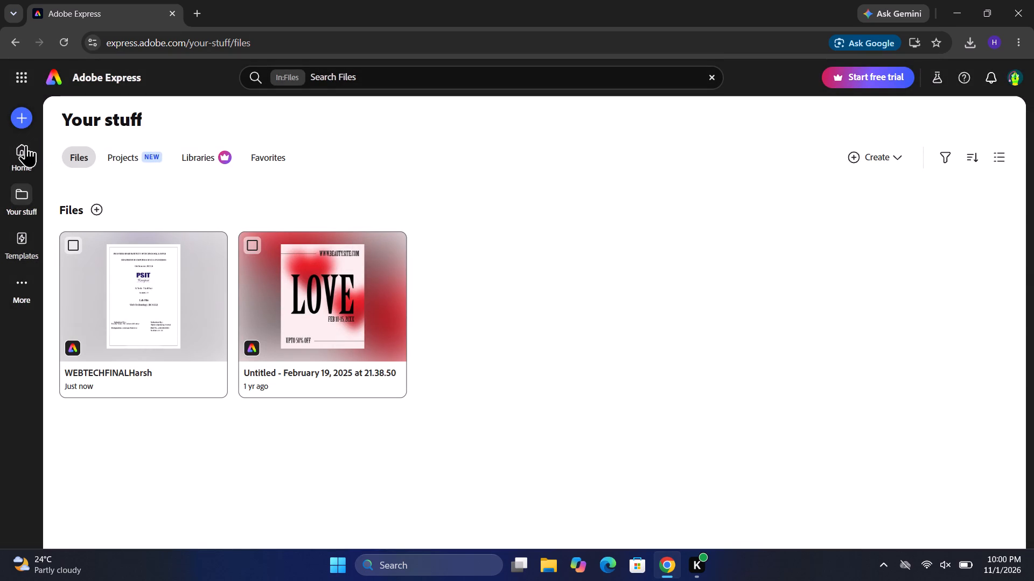
click(19, 41)
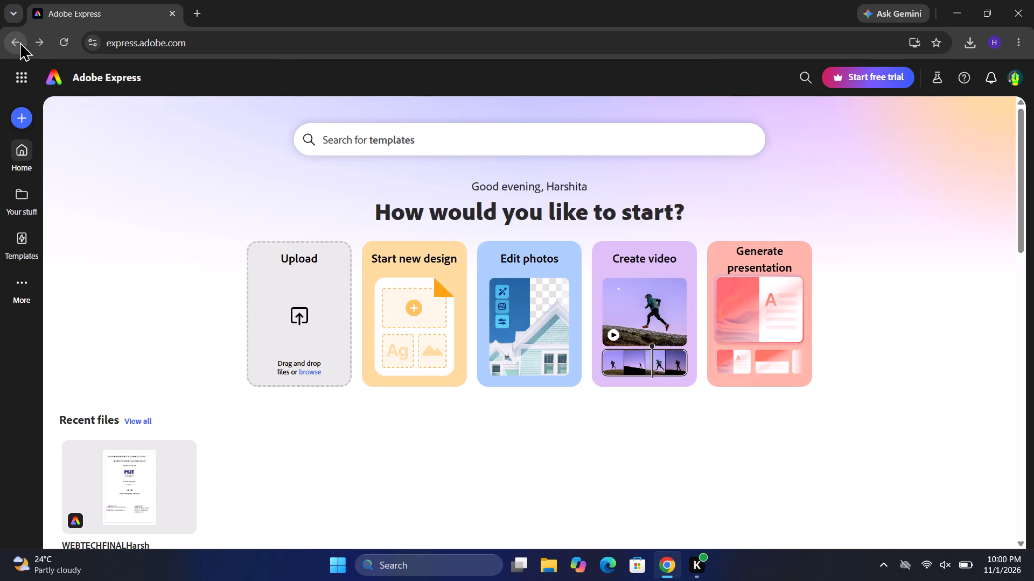
click(9, 35)
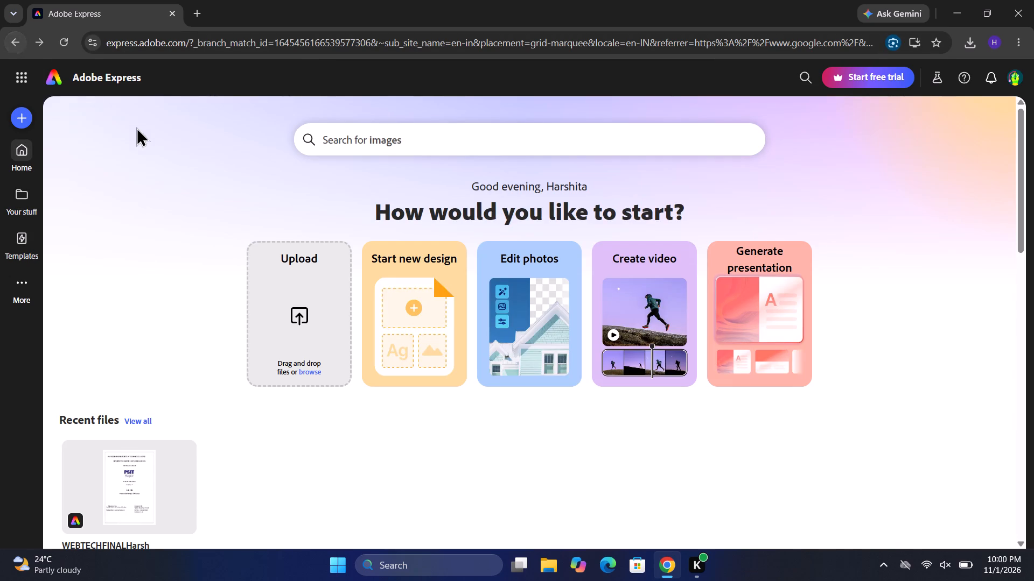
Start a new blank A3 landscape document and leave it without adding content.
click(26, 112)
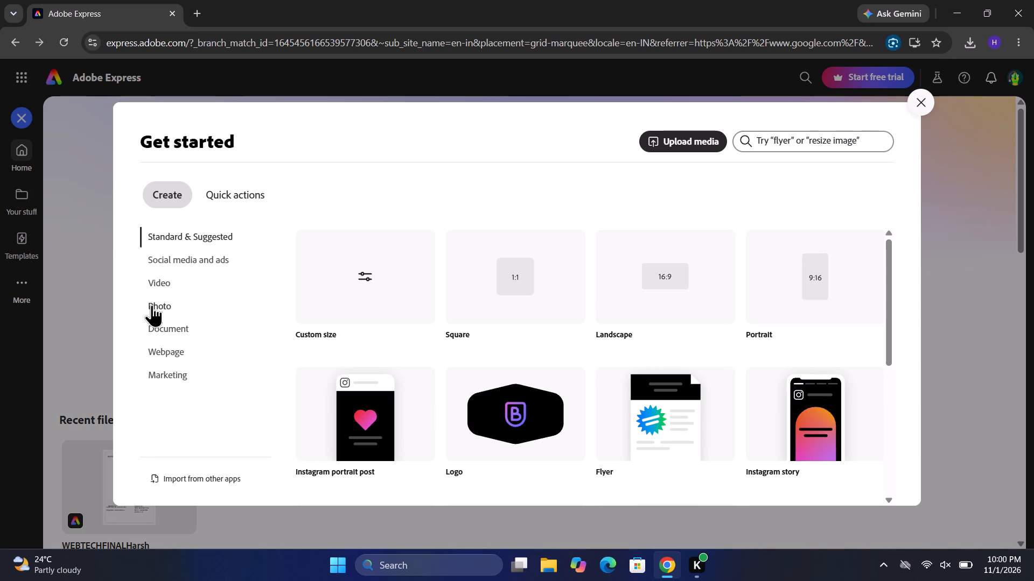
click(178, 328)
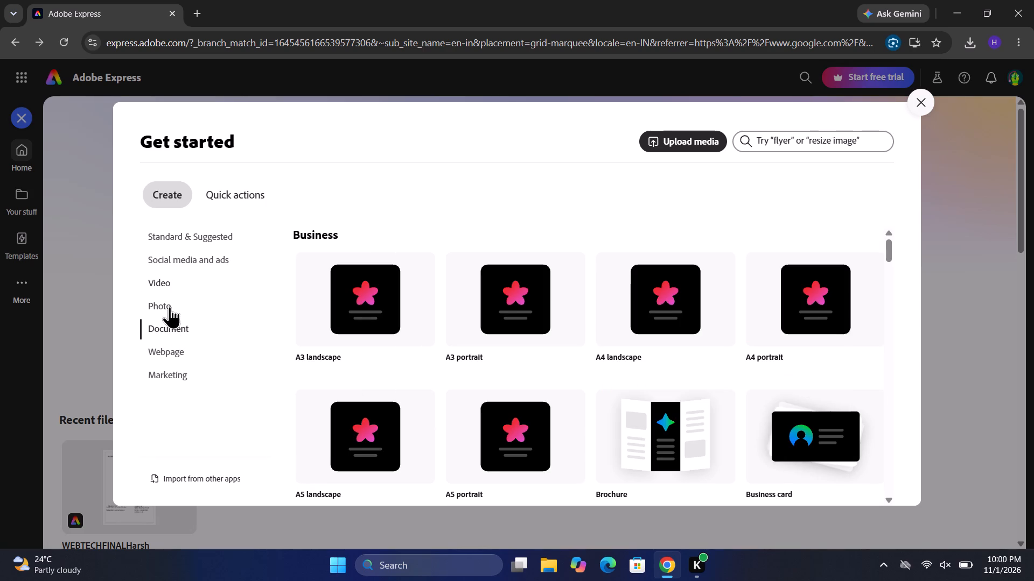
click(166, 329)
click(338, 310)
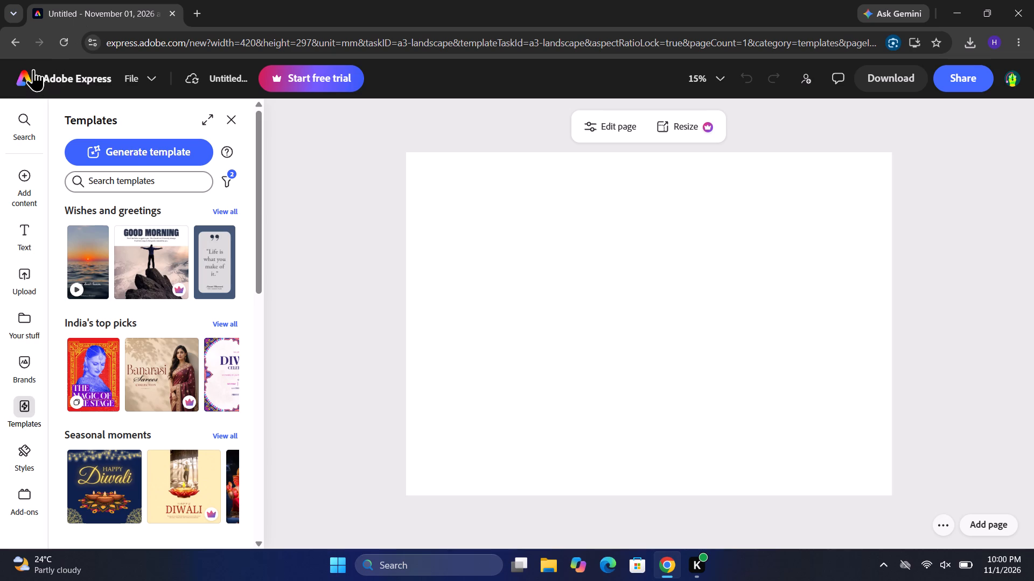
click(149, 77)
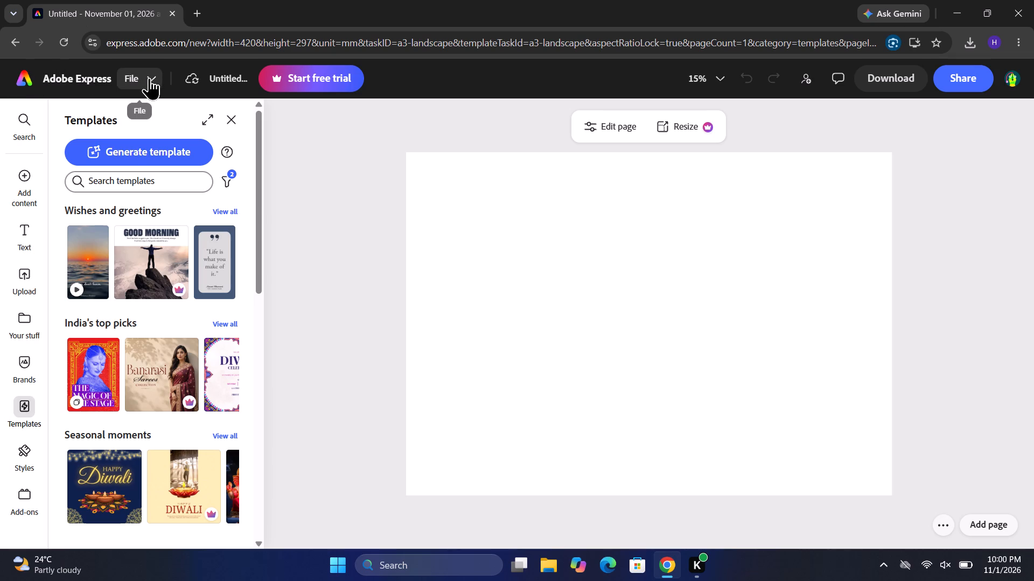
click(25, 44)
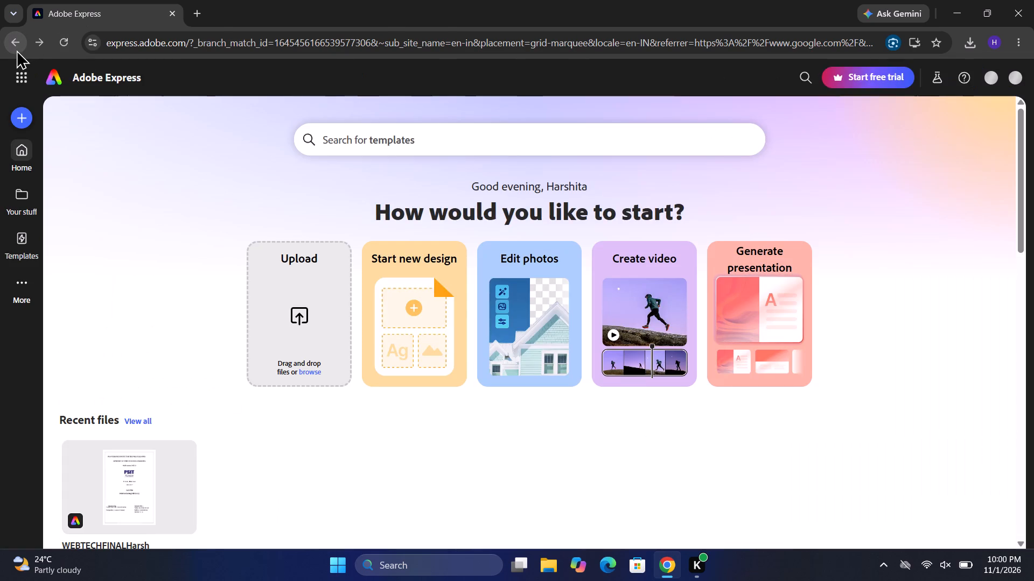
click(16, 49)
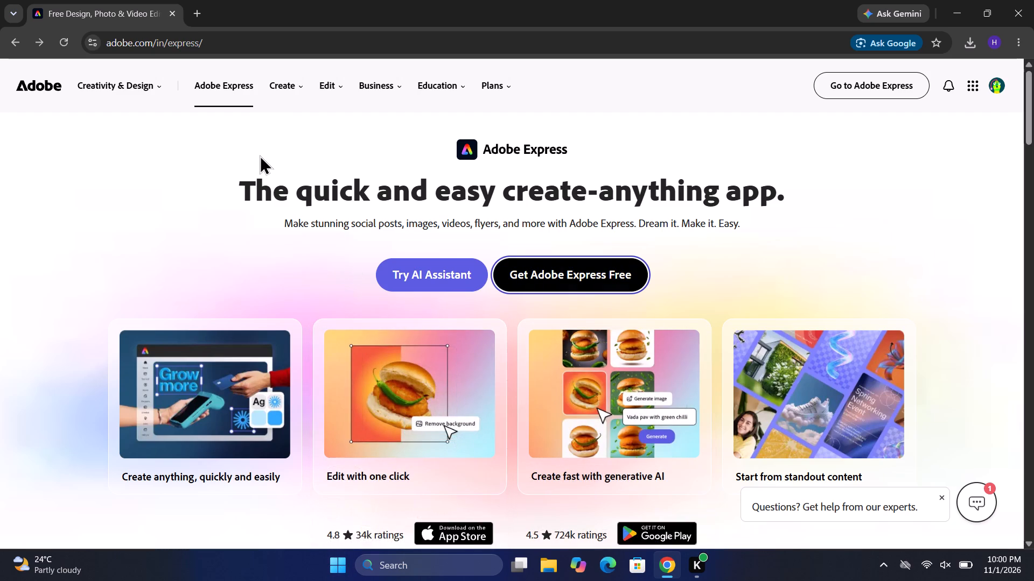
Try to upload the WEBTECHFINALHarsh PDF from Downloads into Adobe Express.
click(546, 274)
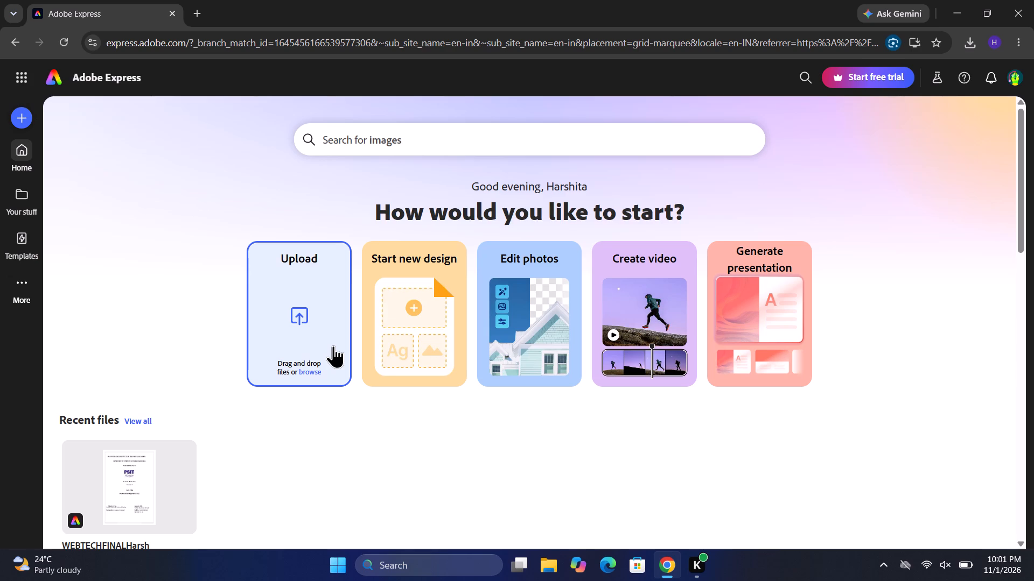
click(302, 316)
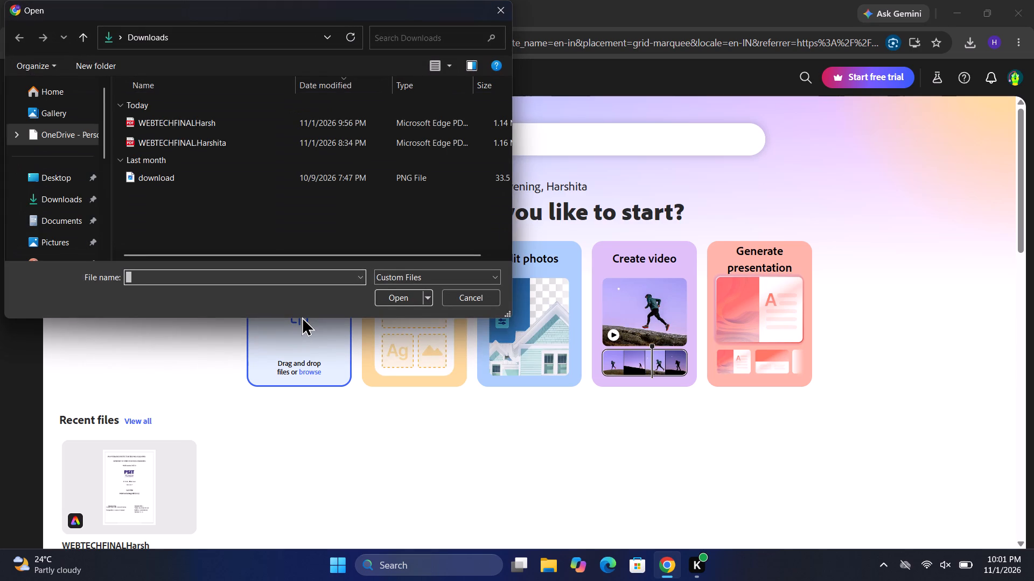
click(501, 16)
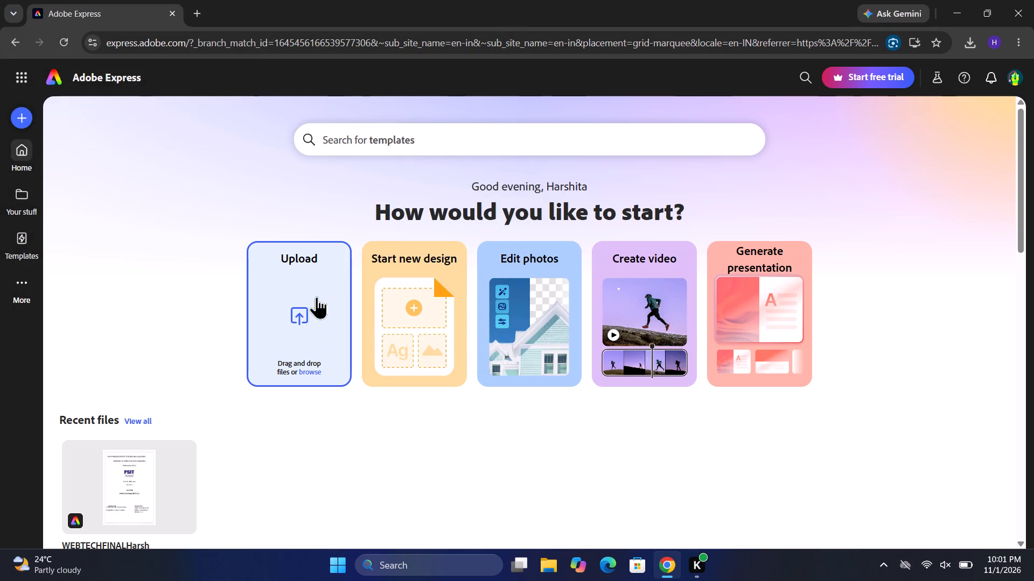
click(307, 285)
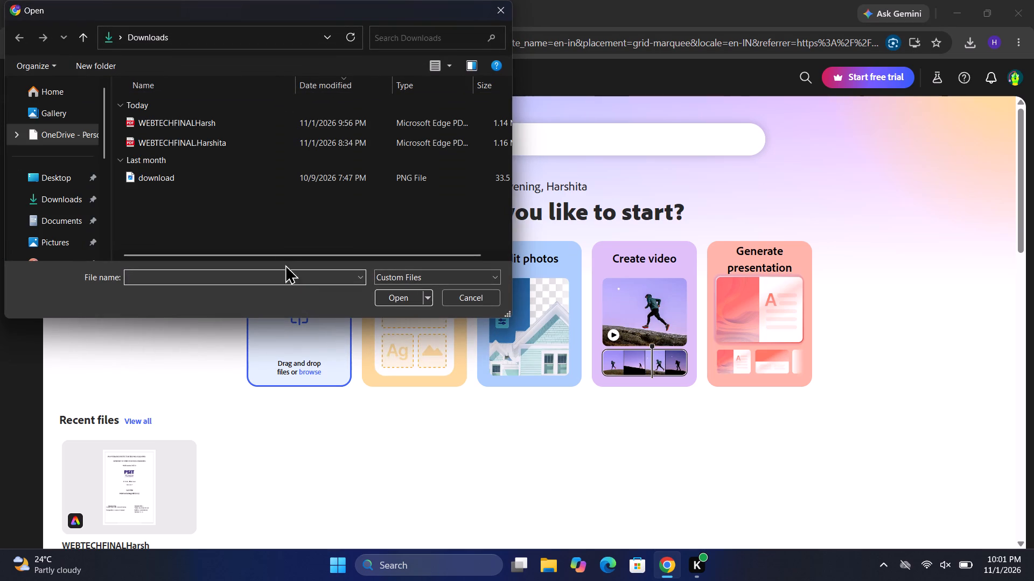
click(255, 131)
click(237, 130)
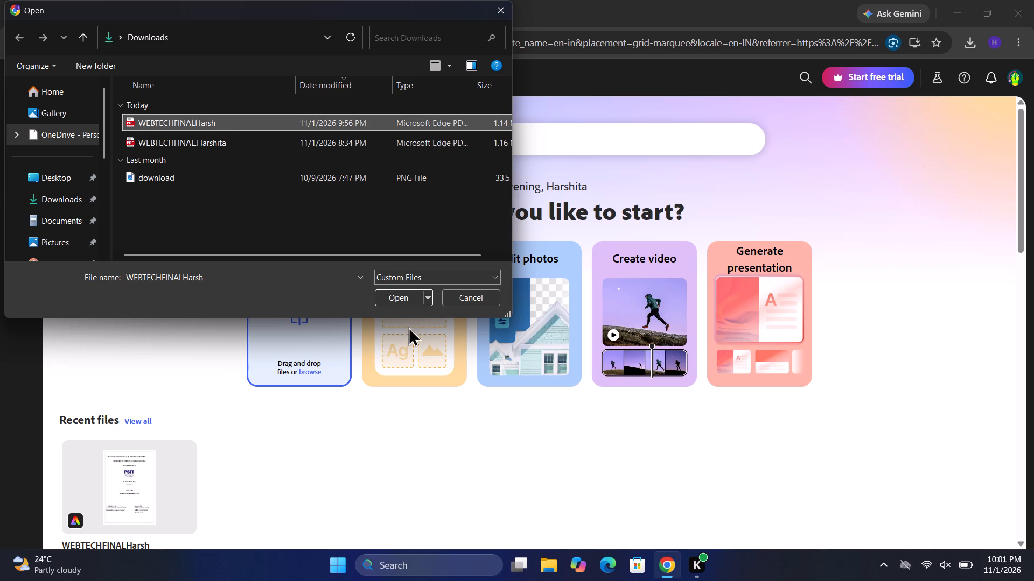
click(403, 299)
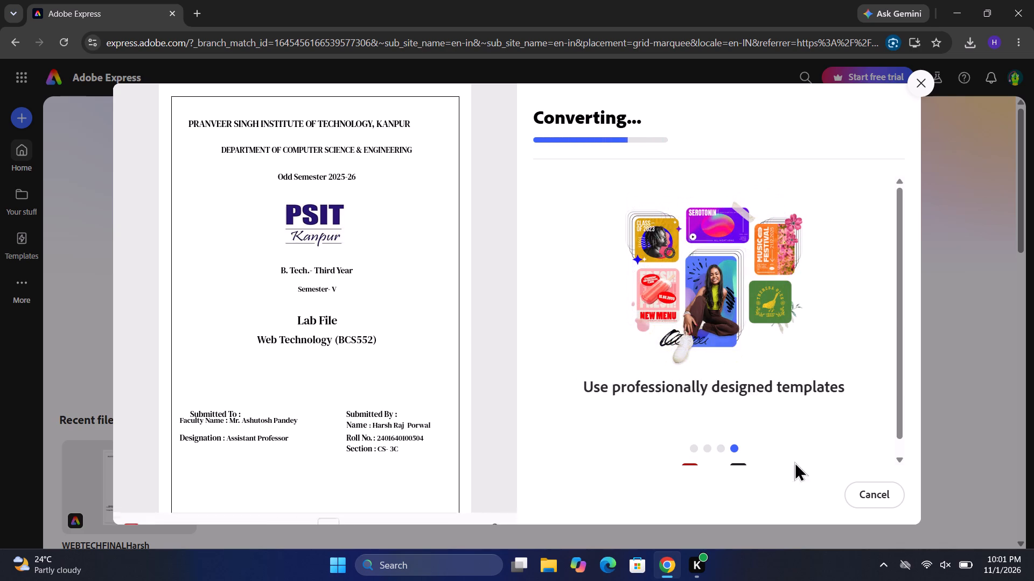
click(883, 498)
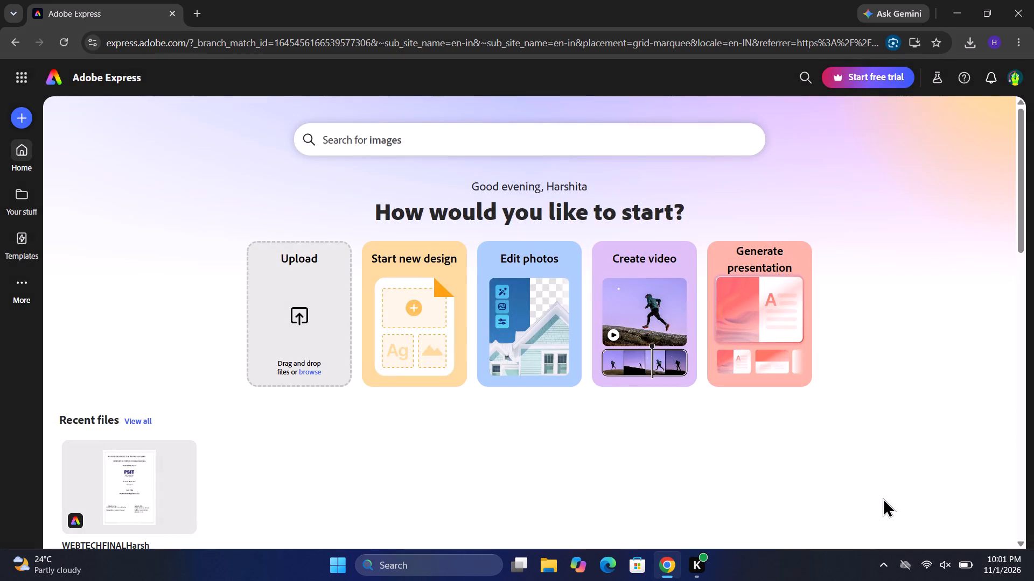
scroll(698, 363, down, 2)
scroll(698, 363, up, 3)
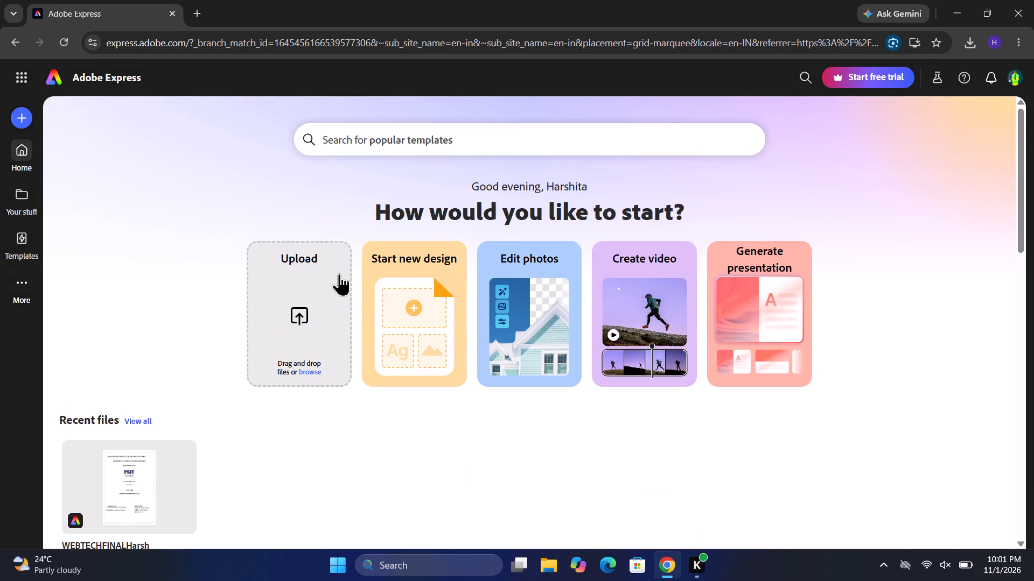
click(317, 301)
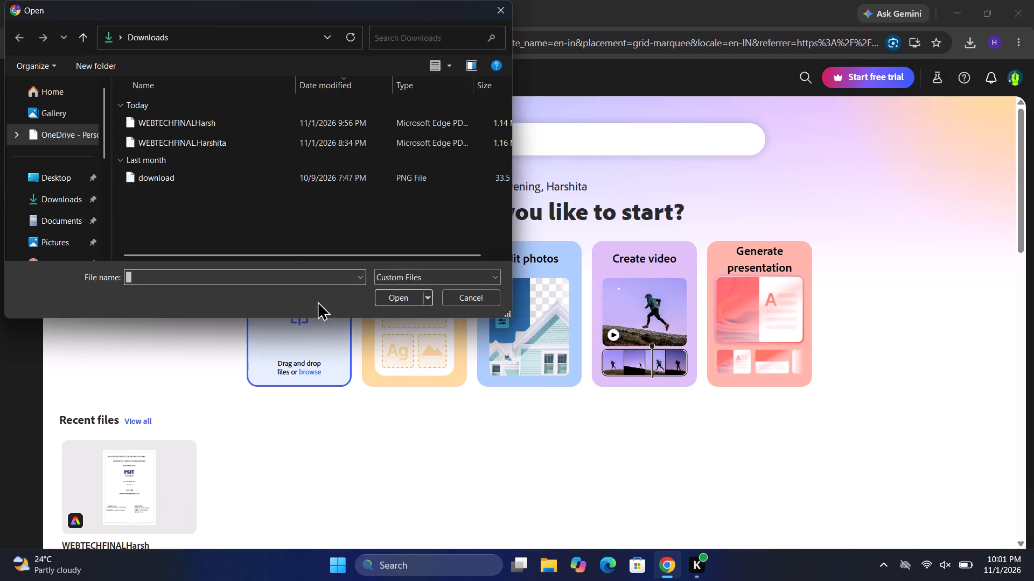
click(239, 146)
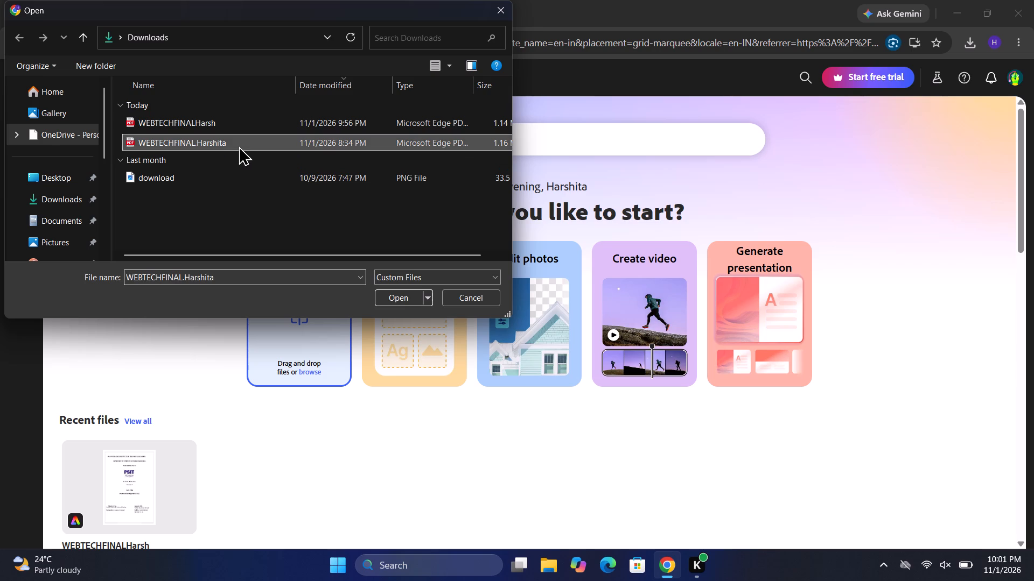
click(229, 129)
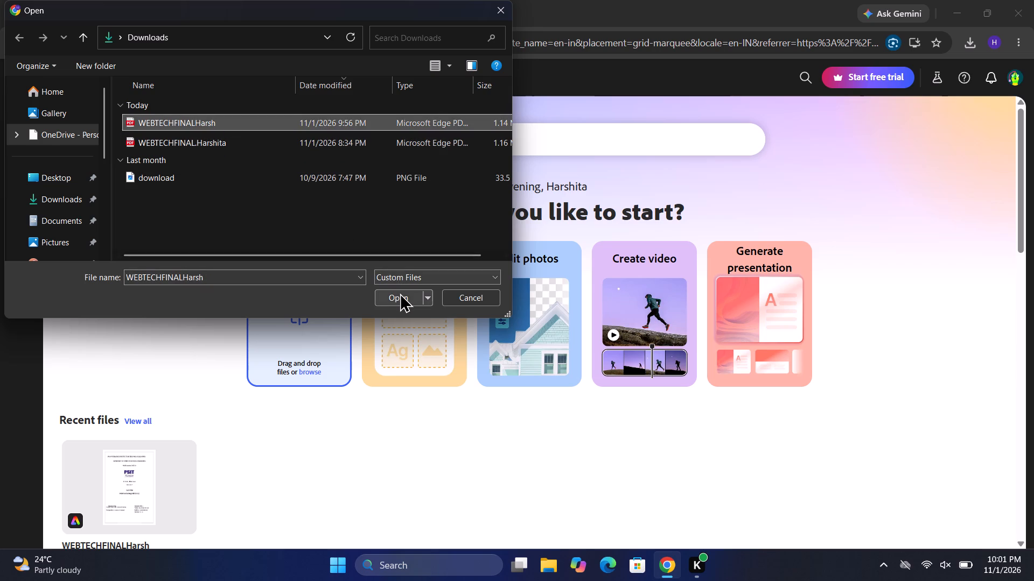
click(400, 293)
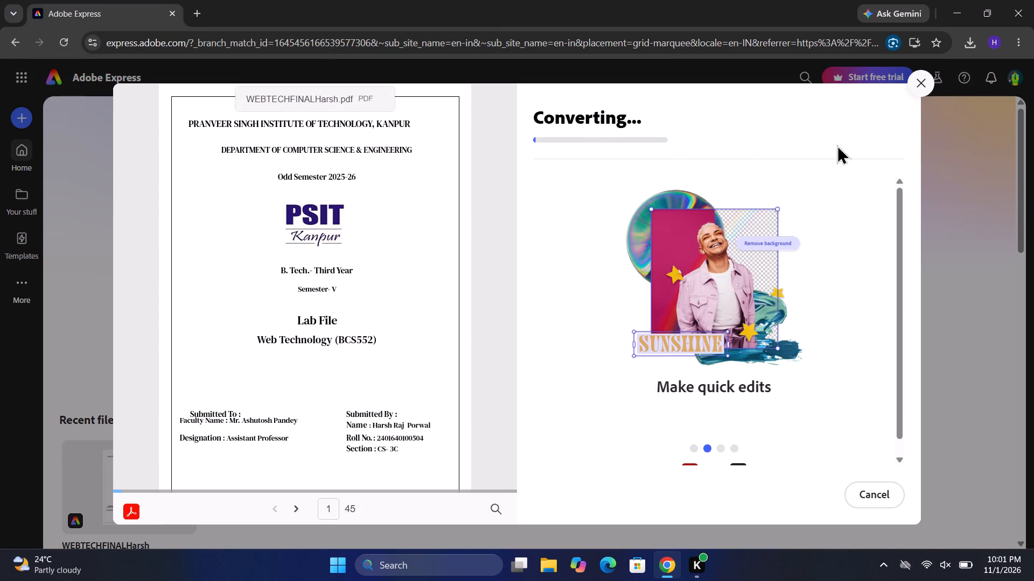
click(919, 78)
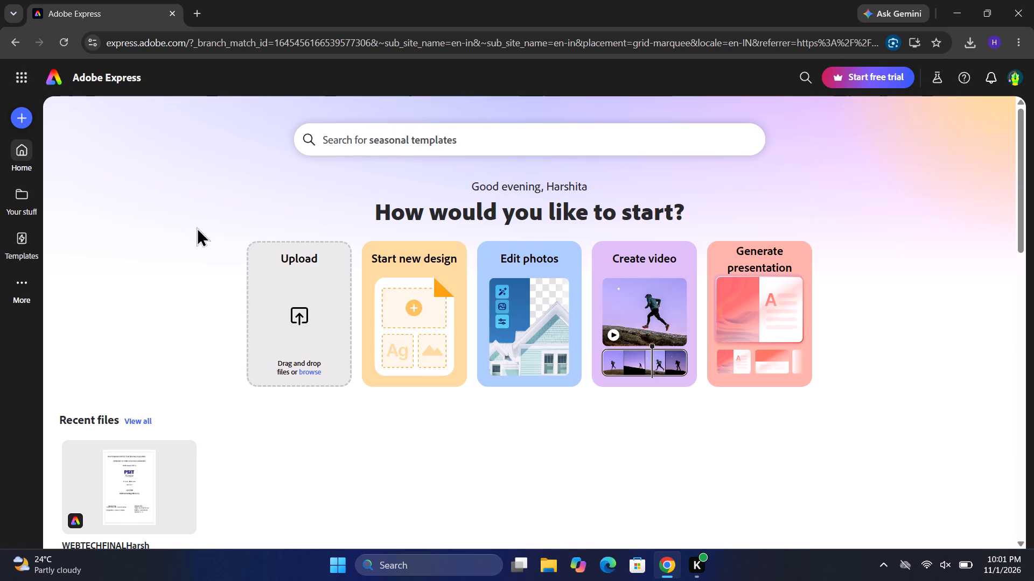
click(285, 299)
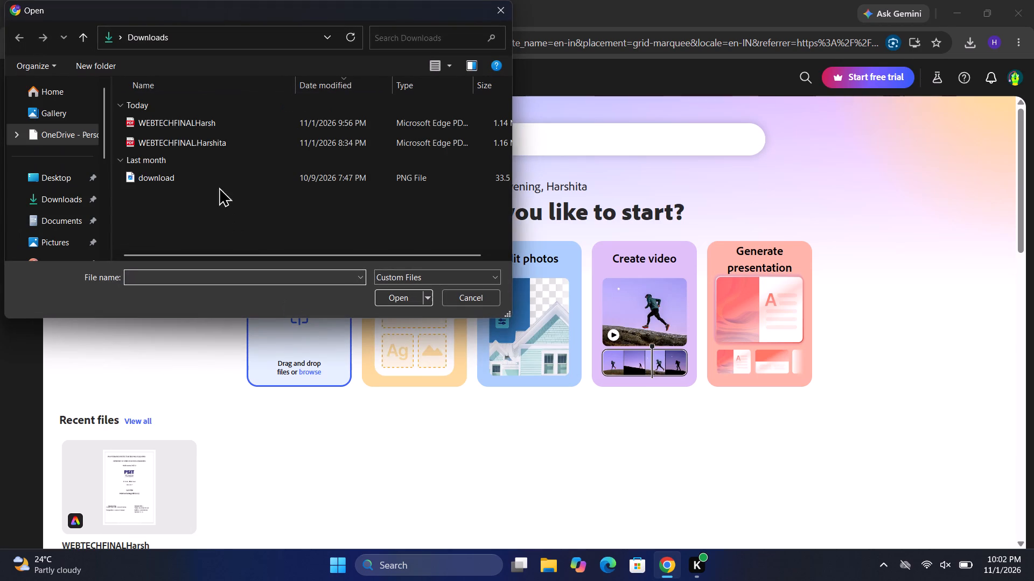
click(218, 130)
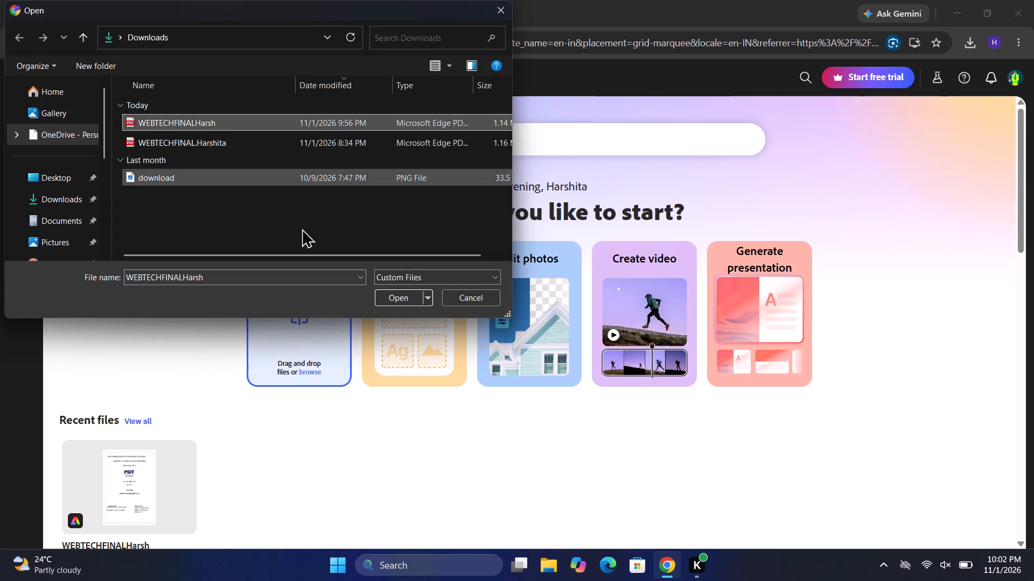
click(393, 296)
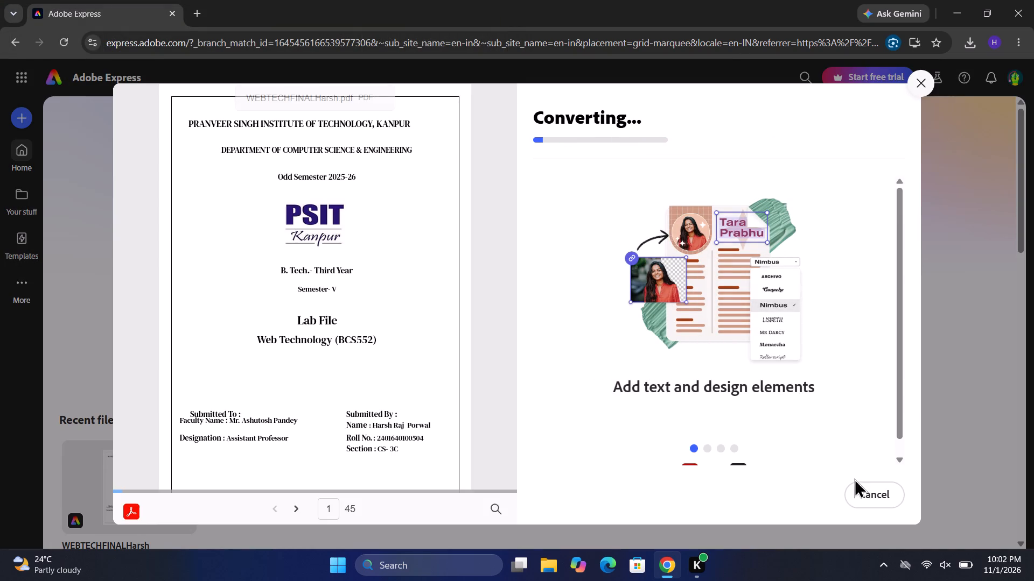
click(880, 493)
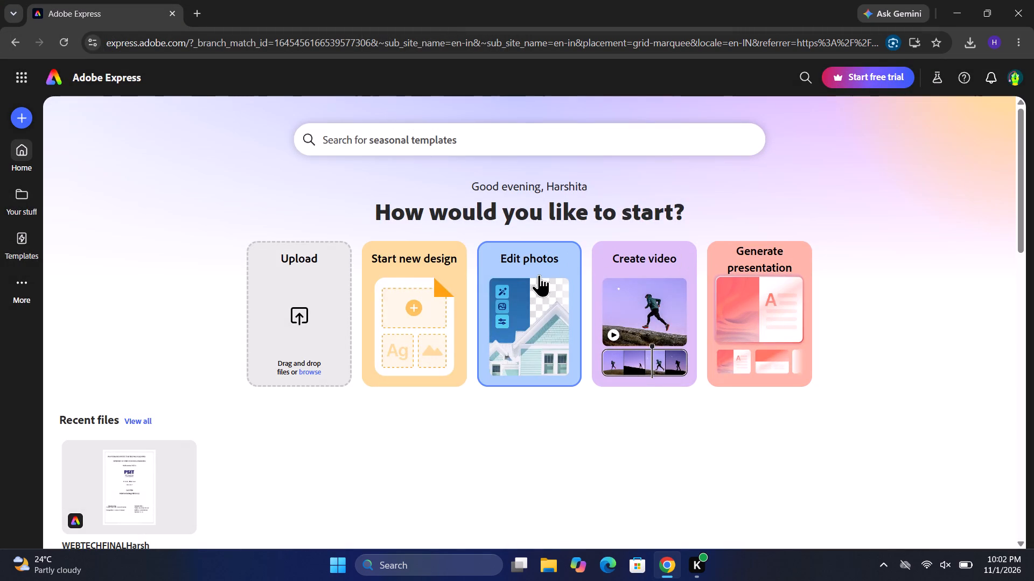
Upload the WEBTECHFINALHarsh PDF from Downloads and let it convert fully into an editable document.
click(278, 312)
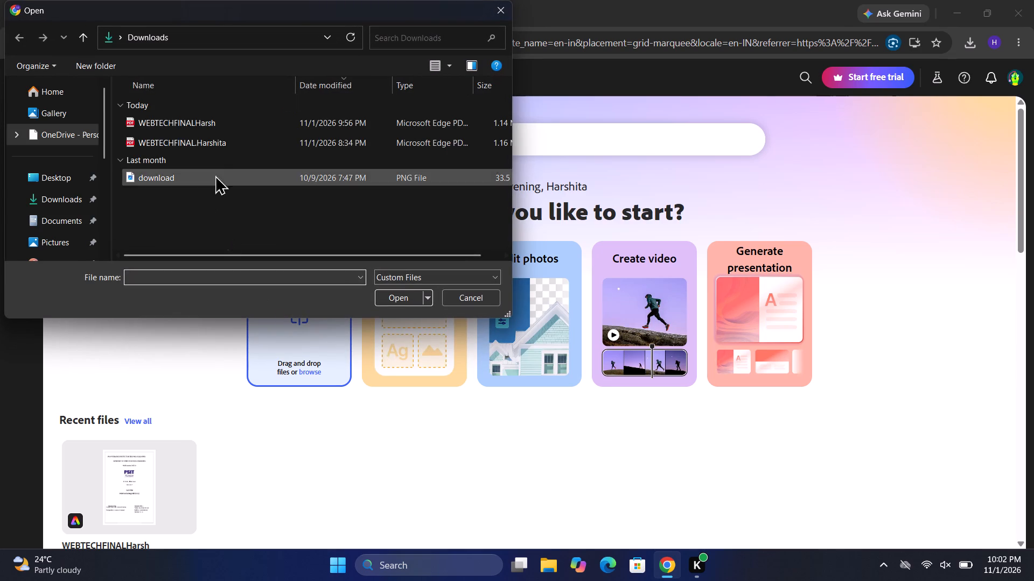
click(224, 129)
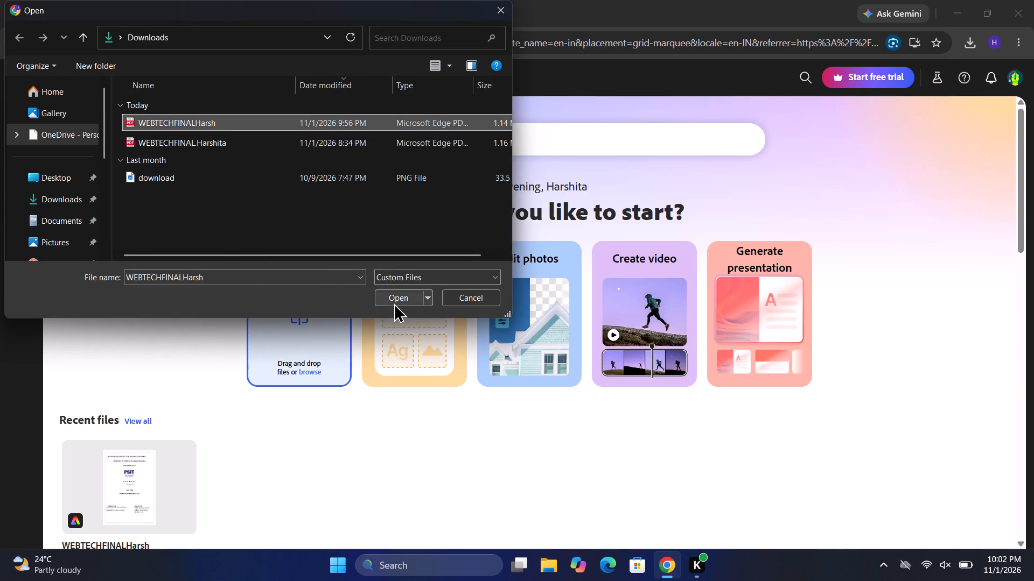
click(394, 303)
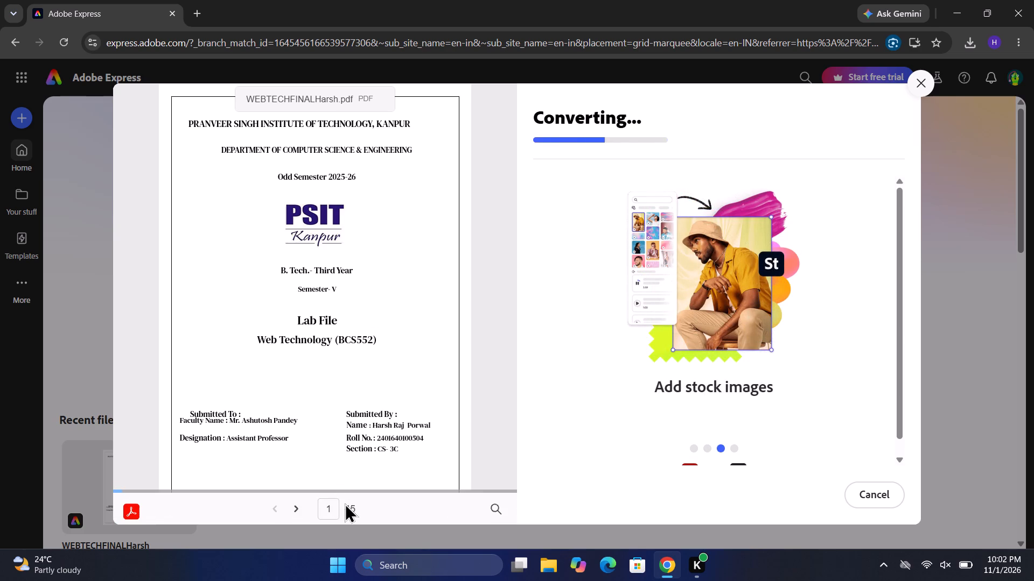
scroll(346, 405, down, 3)
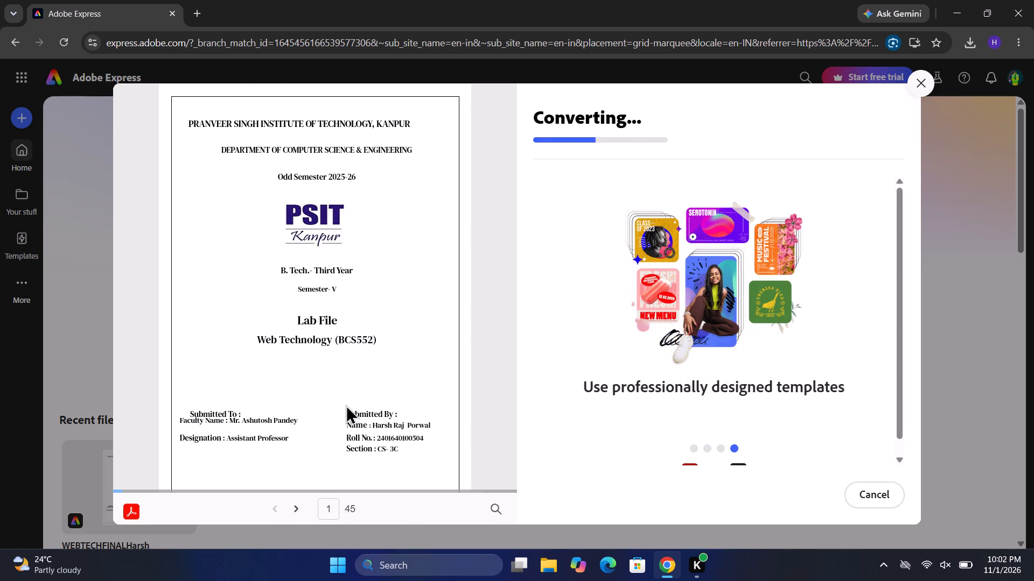
scroll(460, 373, right, 2)
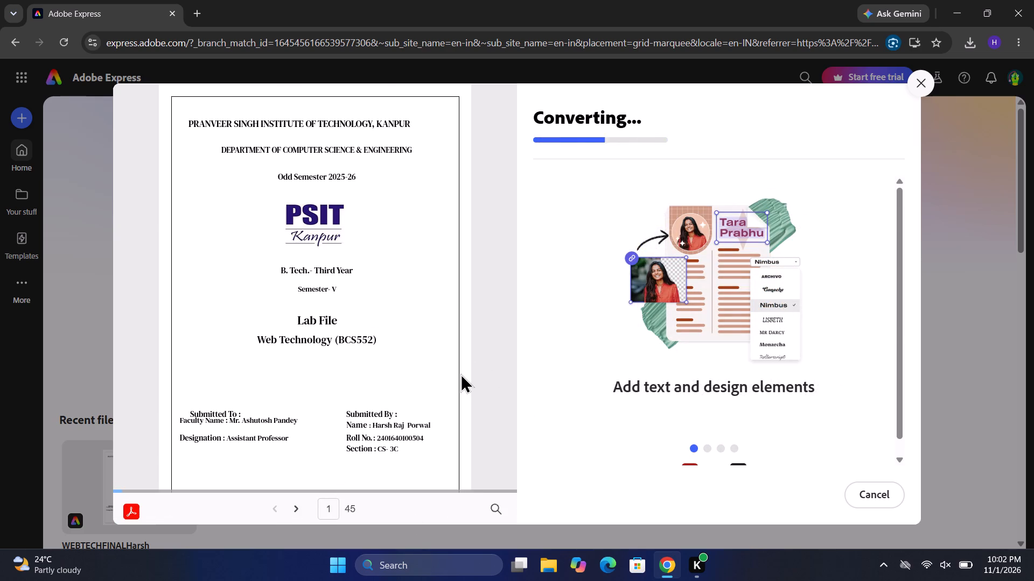
scroll(460, 373, right, 1)
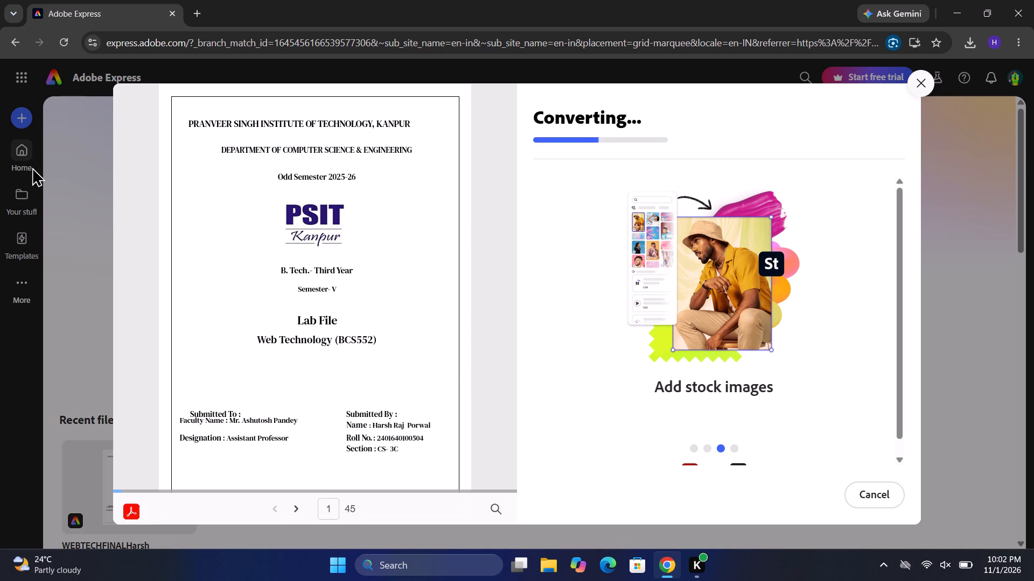
click(30, 152)
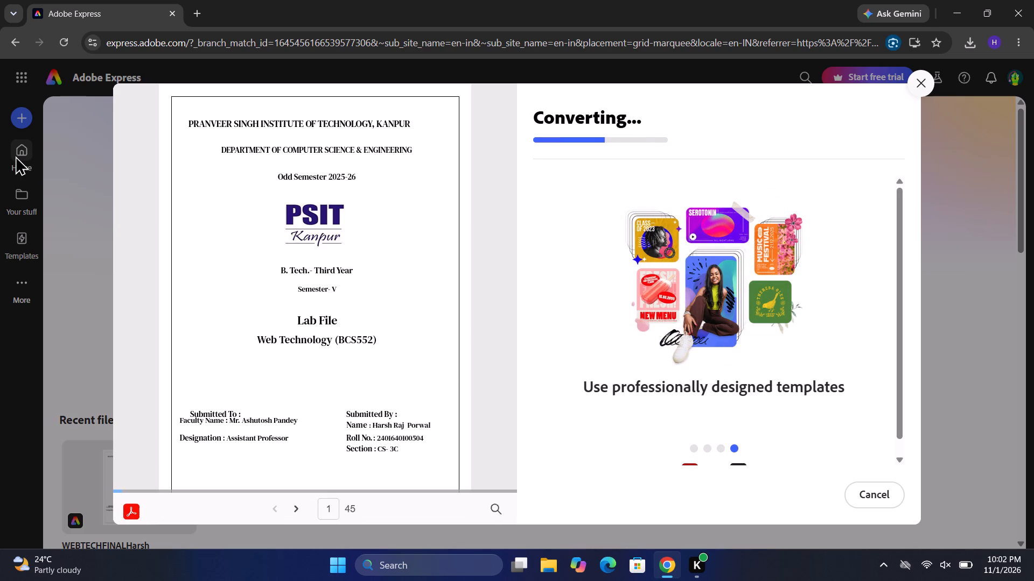
click(15, 155)
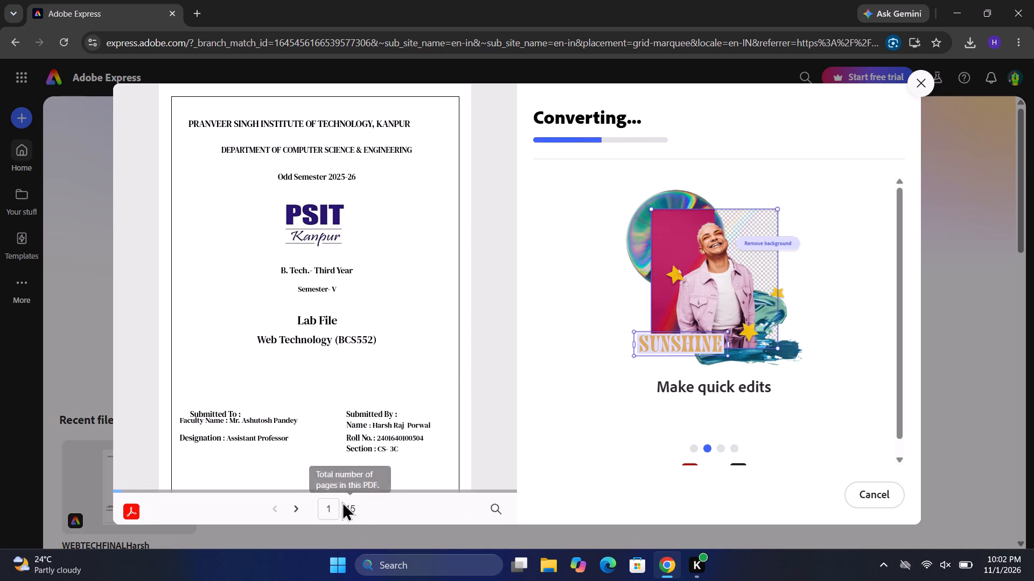
click(345, 506)
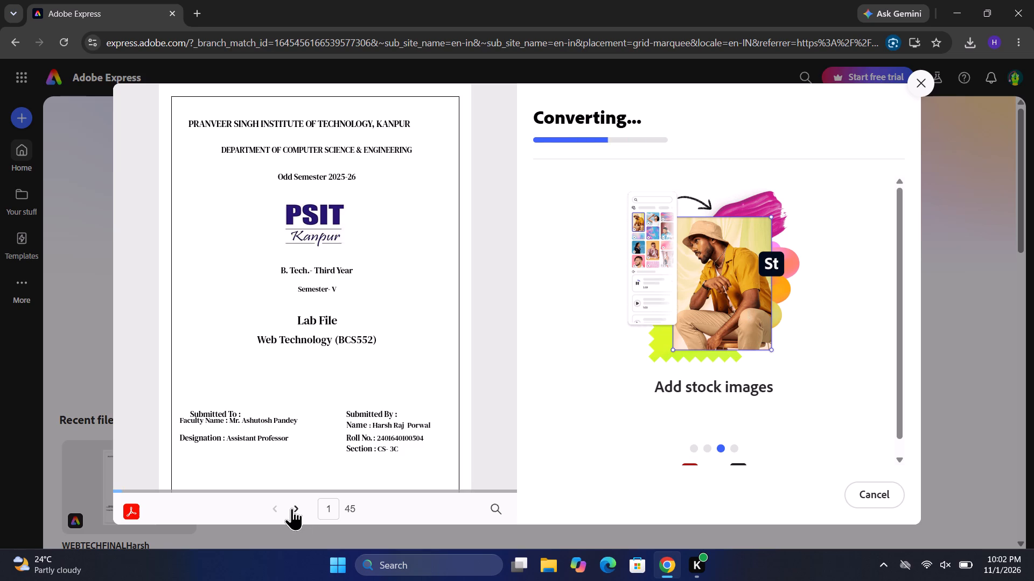
click(292, 508)
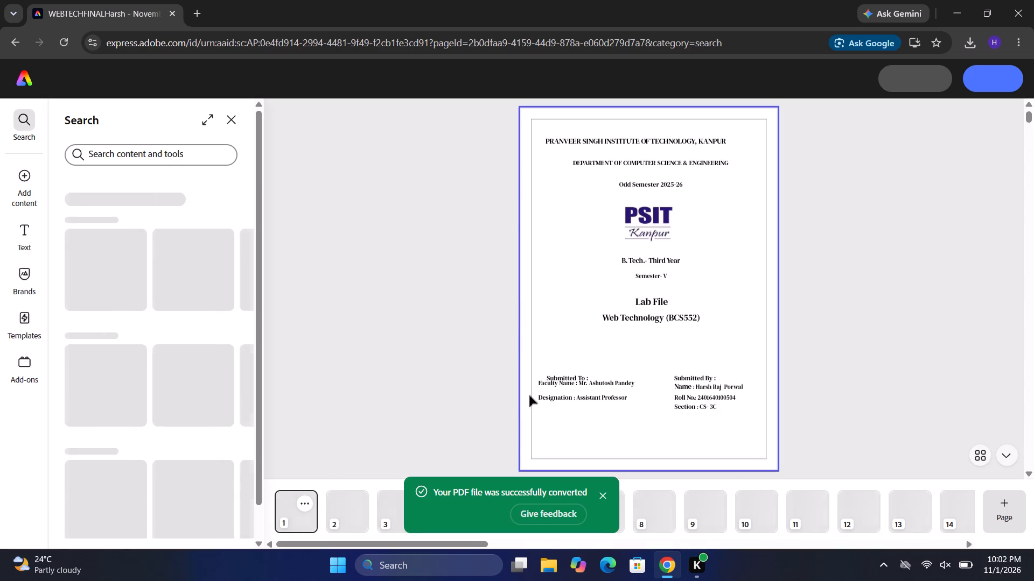
Look over the cover page and table of contents of the converted lab file, then go back out of it.
scroll(618, 358, down, 1)
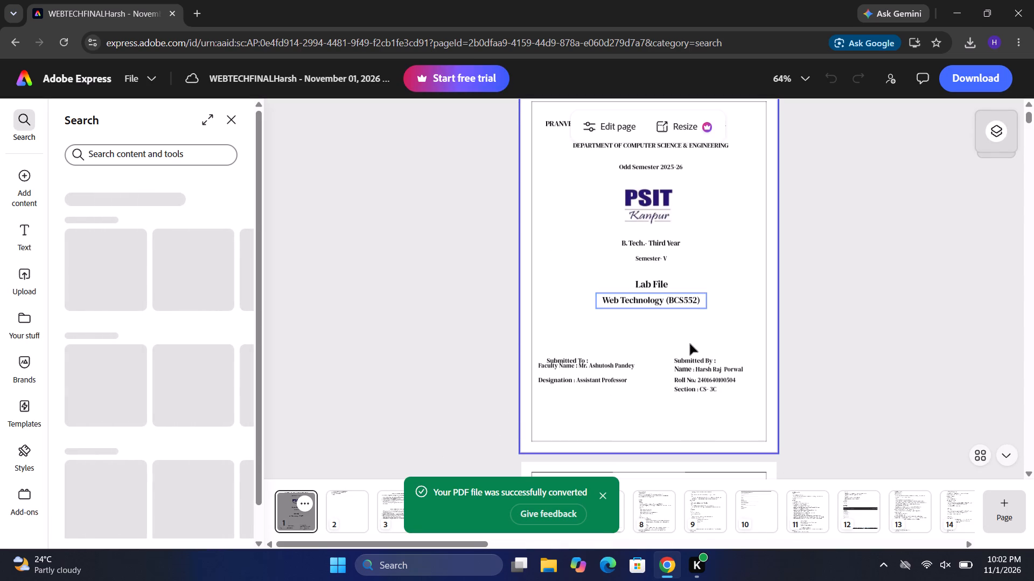
scroll(690, 344, down, 3)
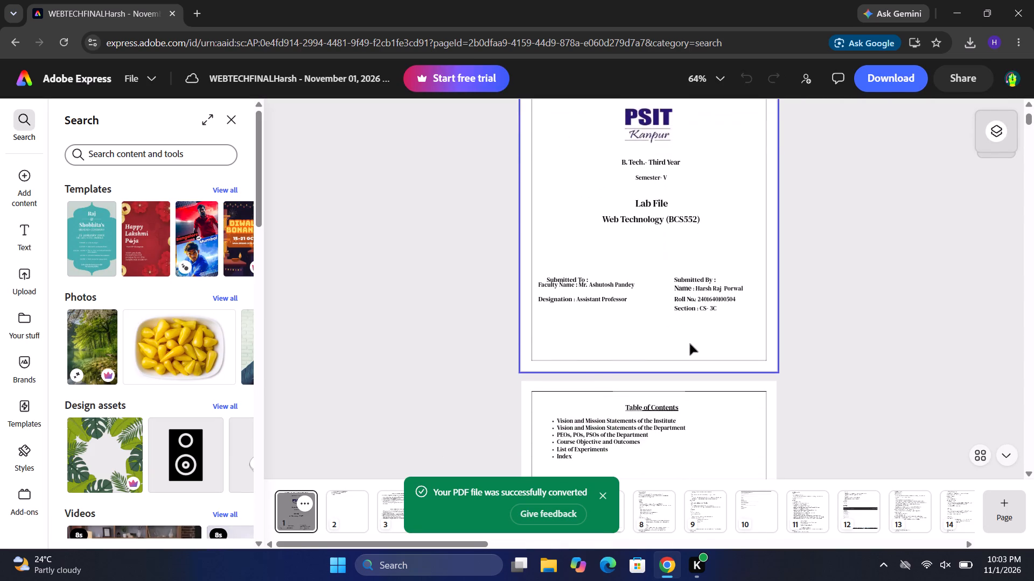
scroll(690, 344, down, 1)
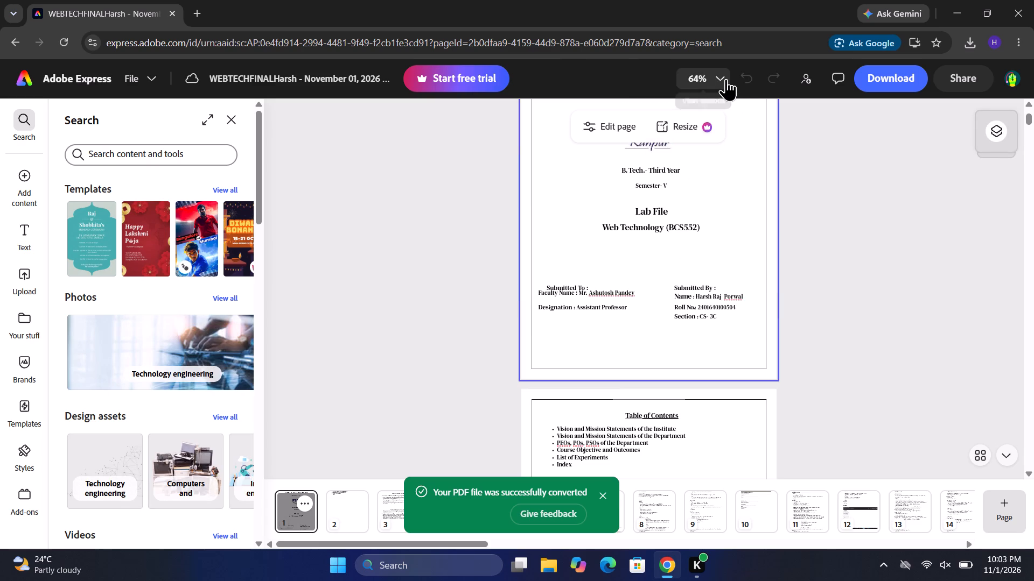
click(839, 165)
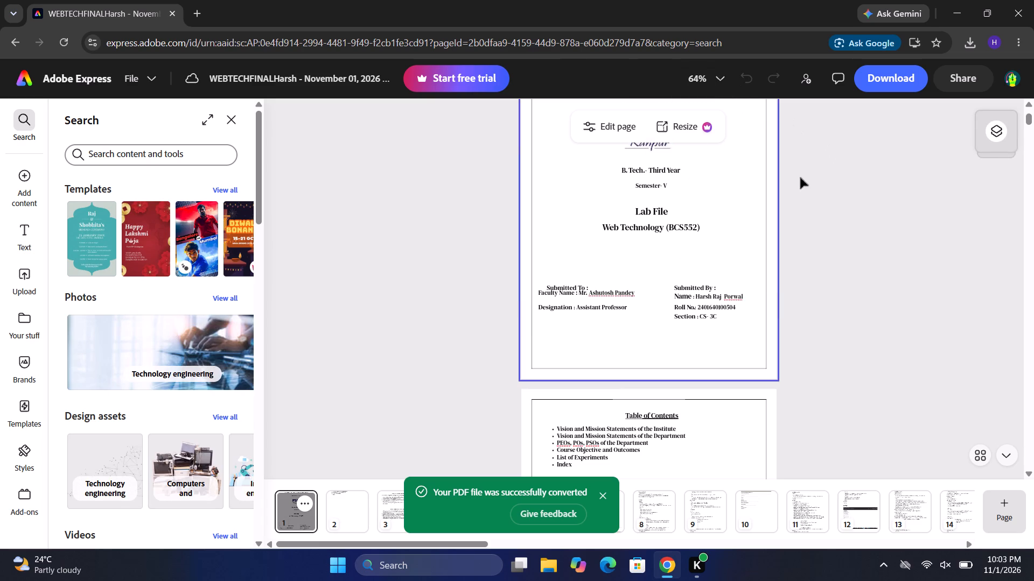
scroll(693, 207, up, 2)
scroll(693, 207, down, 1)
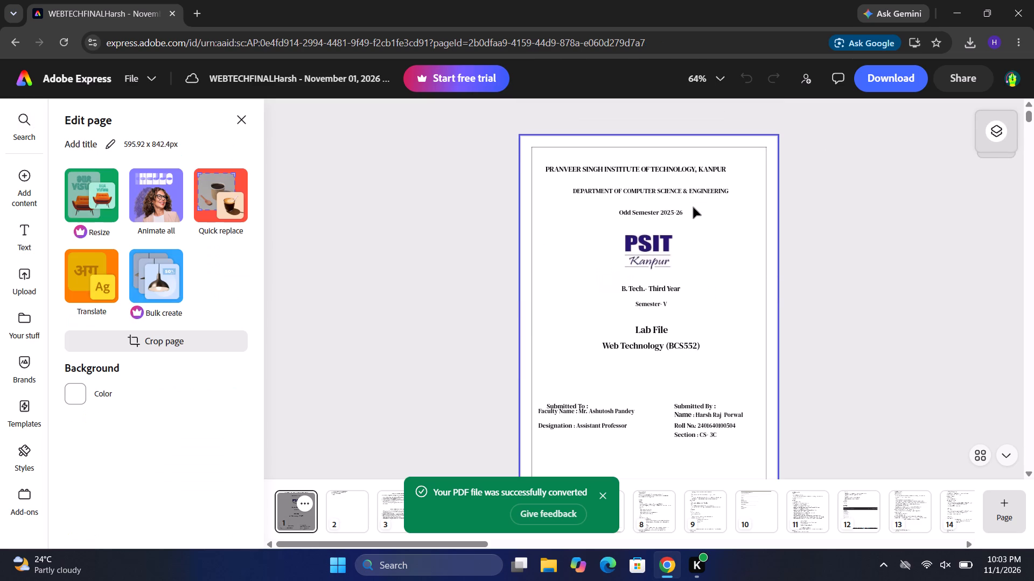
scroll(693, 207, down, 1)
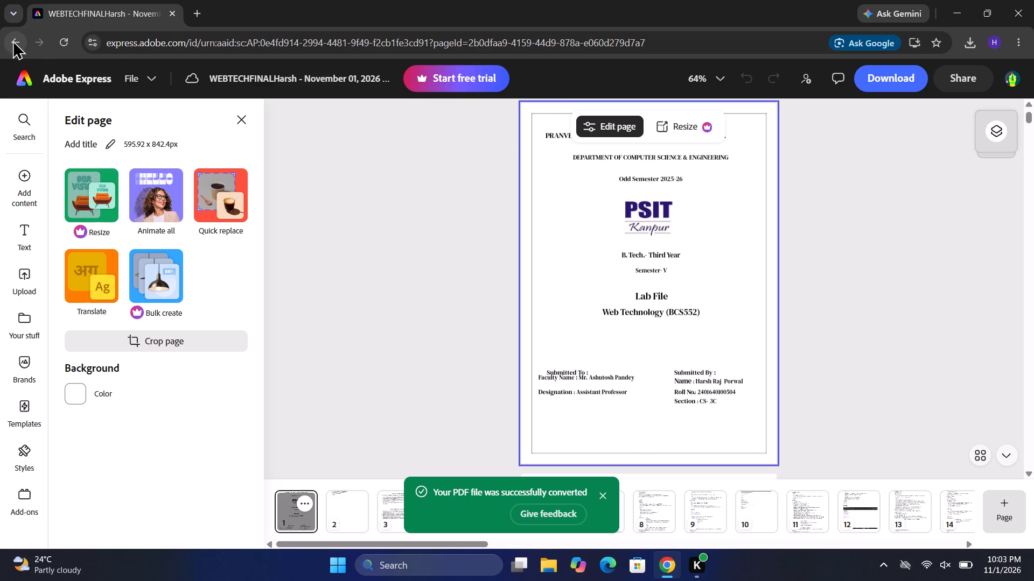
click(12, 39)
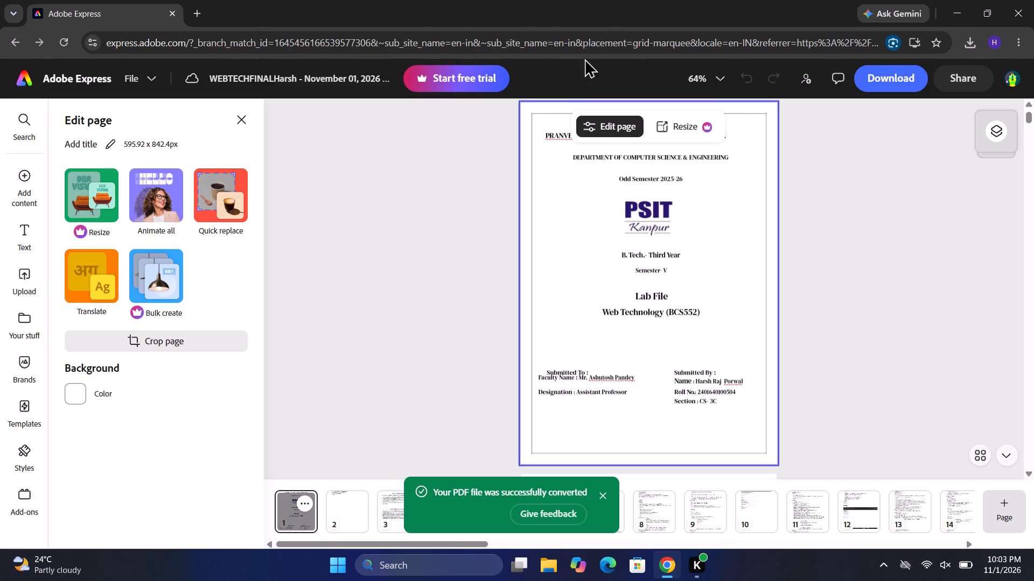